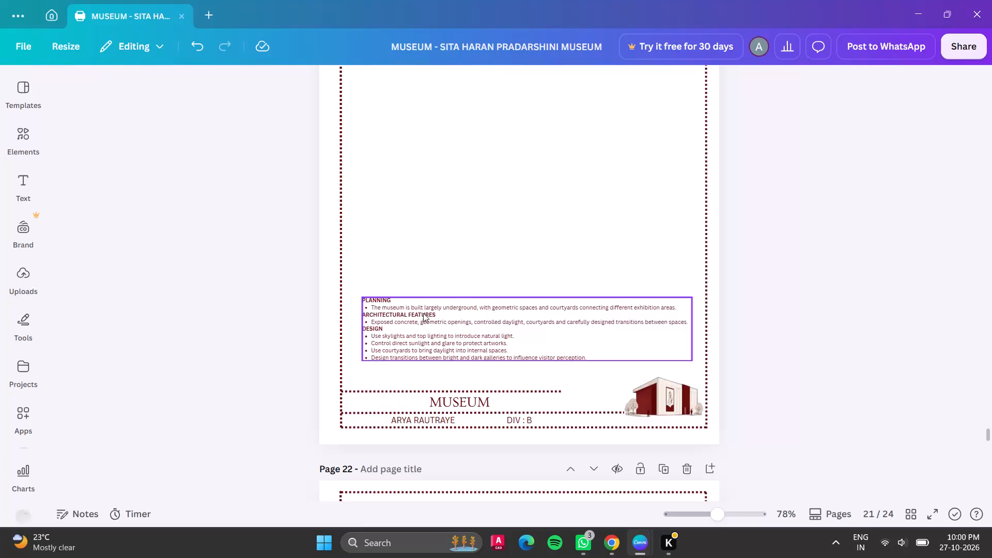
Delete the blank line above the DESIGN heading in the text box on page 22, the Victoria and Albert Museum page.
{"action": "scroll", "coordinate": [465, 334], "scroll_direction": "up", "scroll_amount": 16}
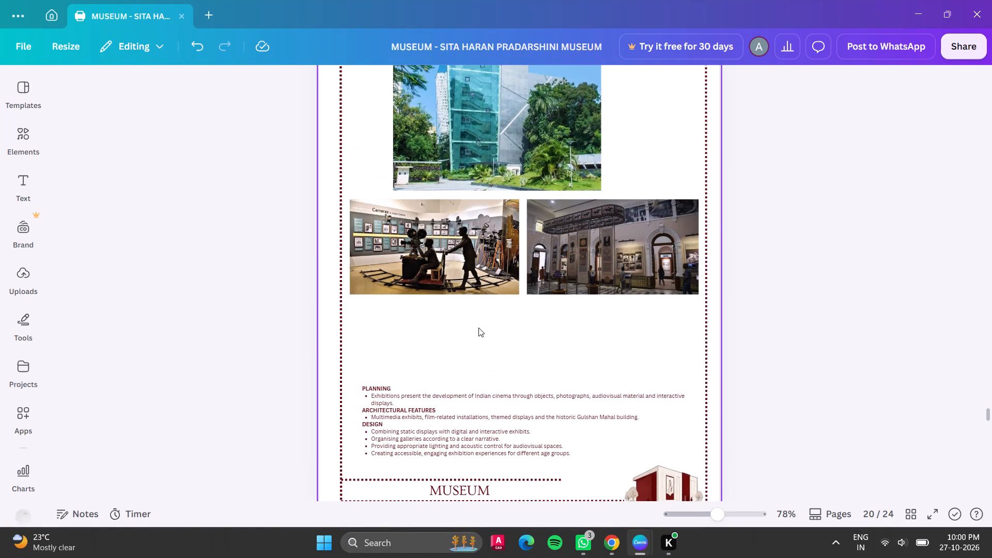
{"action": "scroll", "coordinate": [481, 317], "scroll_direction": "down", "scroll_amount": 15}
{"action": "scroll", "coordinate": [485, 309], "scroll_direction": "down", "scroll_amount": 7}
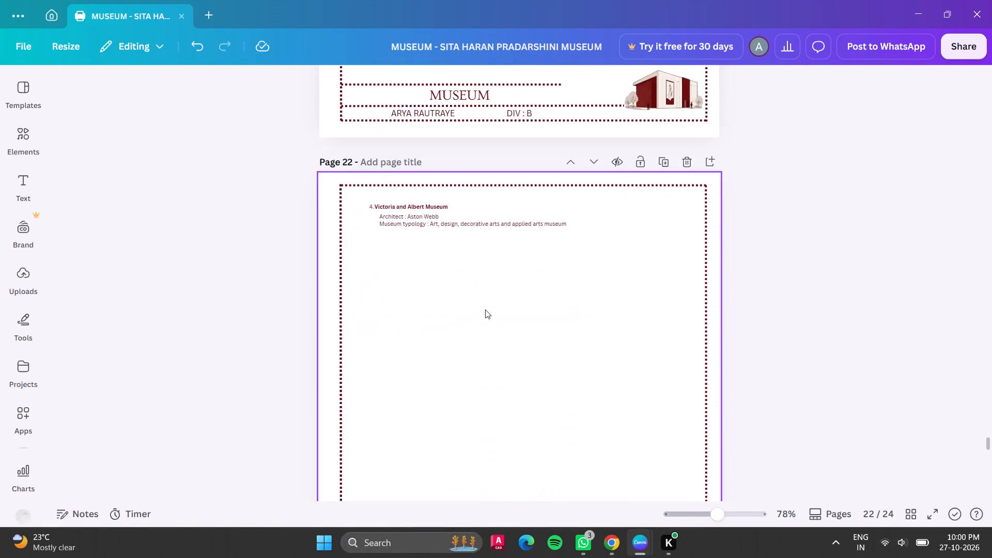
{"action": "scroll", "coordinate": [485, 309], "scroll_direction": "down", "scroll_amount": 7}
{"action": "scroll", "coordinate": [460, 288], "scroll_direction": "up", "scroll_amount": 5}
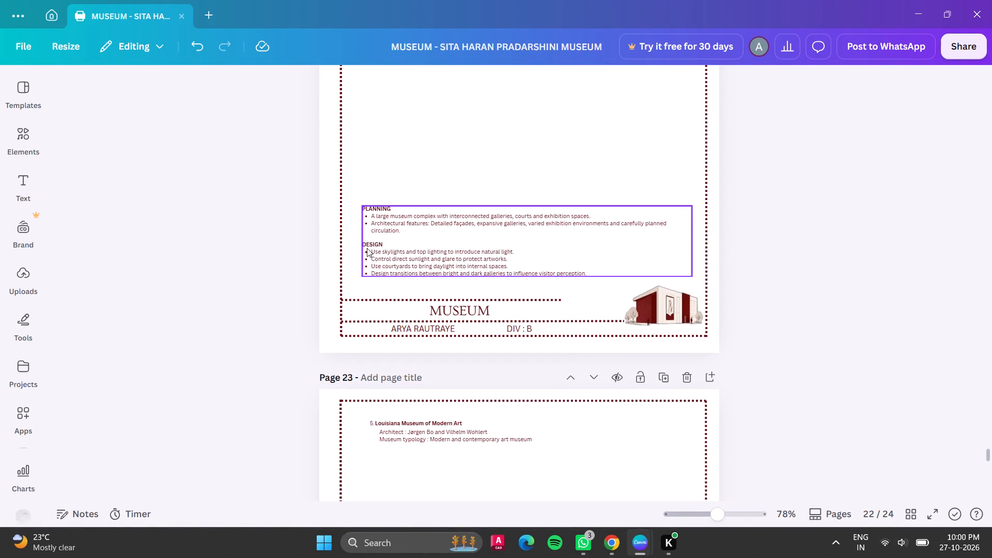
{"action": "left_click", "coordinate": [365, 246]}
{"action": "left_click", "coordinate": [363, 244]}
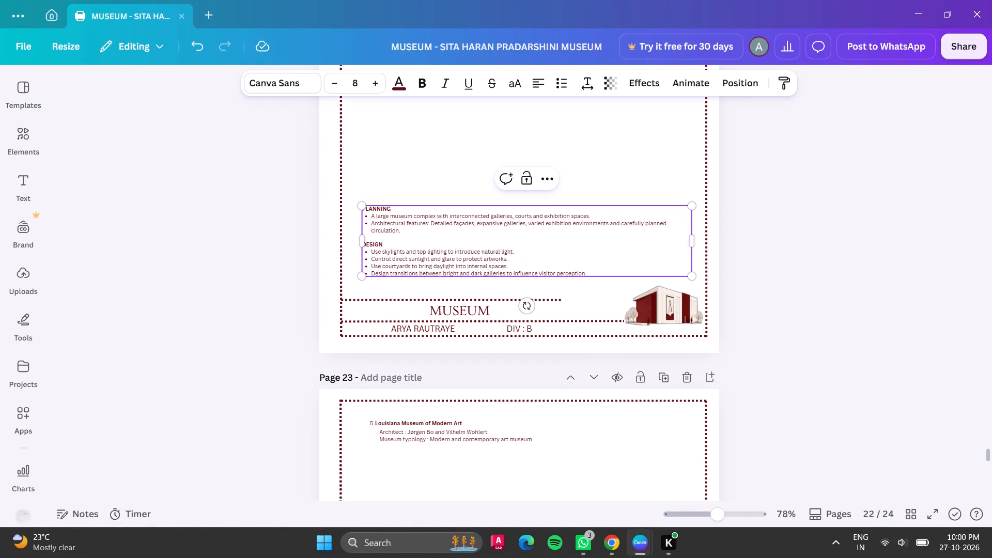
{"action": "key", "text": "BackSpace"}
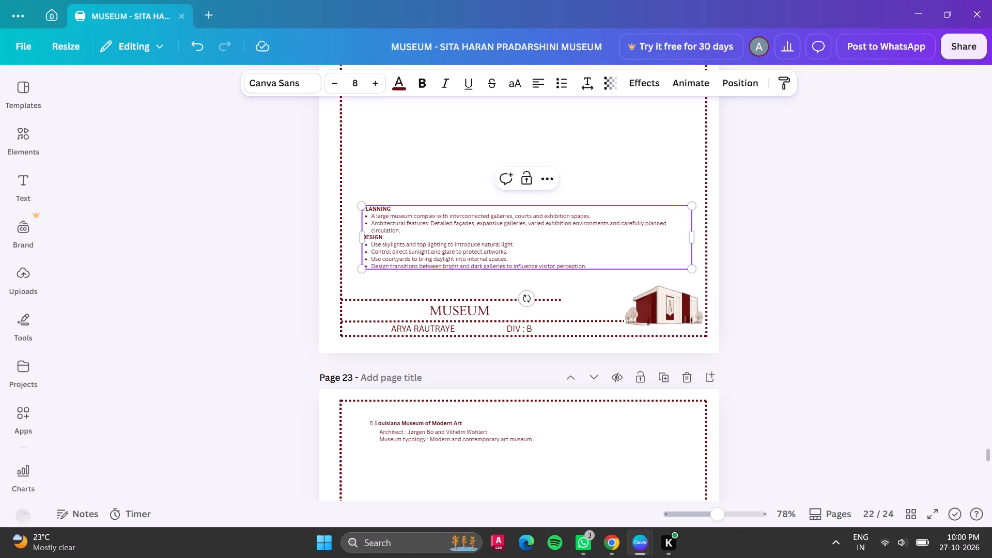
{"action": "left_click", "coordinate": [653, 256]}
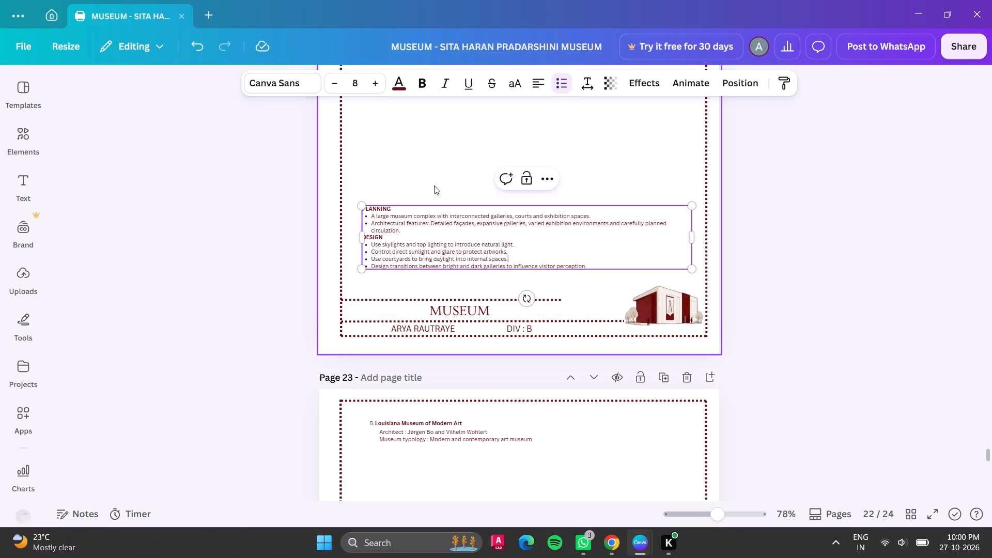
{"action": "scroll", "coordinate": [489, 220], "scroll_direction": "up", "scroll_amount": 2}
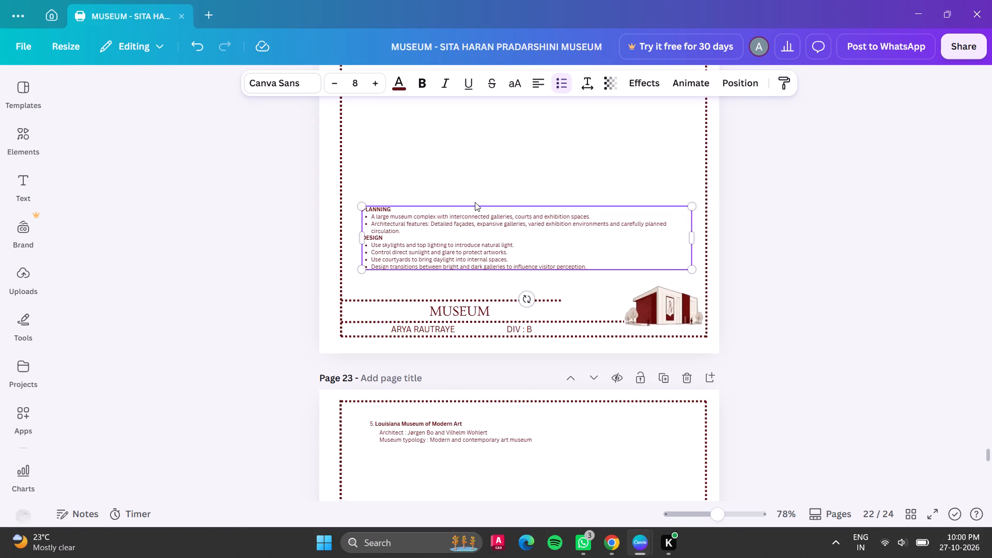
{"action": "scroll", "coordinate": [475, 202], "scroll_direction": "up", "scroll_amount": 20}
{"action": "scroll", "coordinate": [475, 202], "scroll_direction": "up", "scroll_amount": 5}
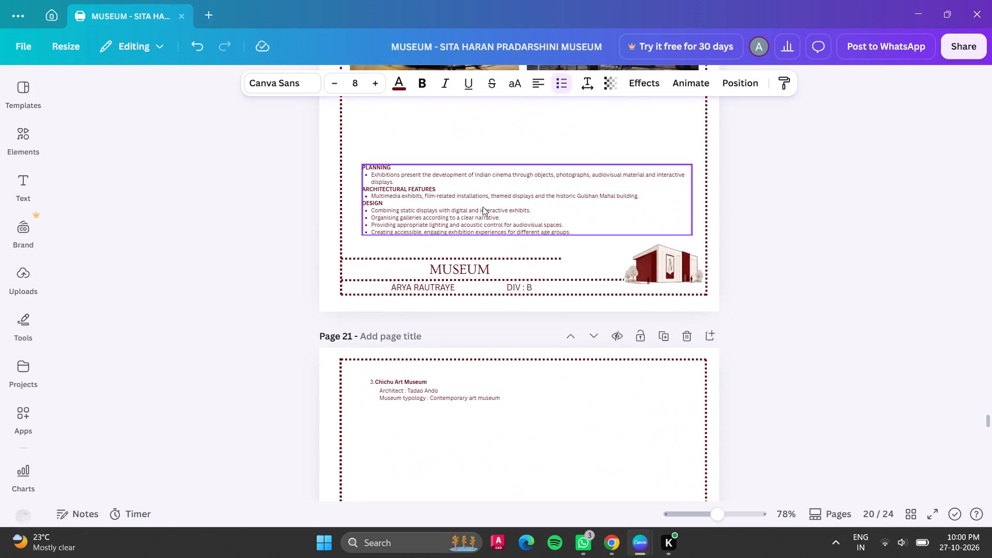
{"action": "left_click", "coordinate": [585, 226]}
{"action": "left_click", "coordinate": [585, 229]}
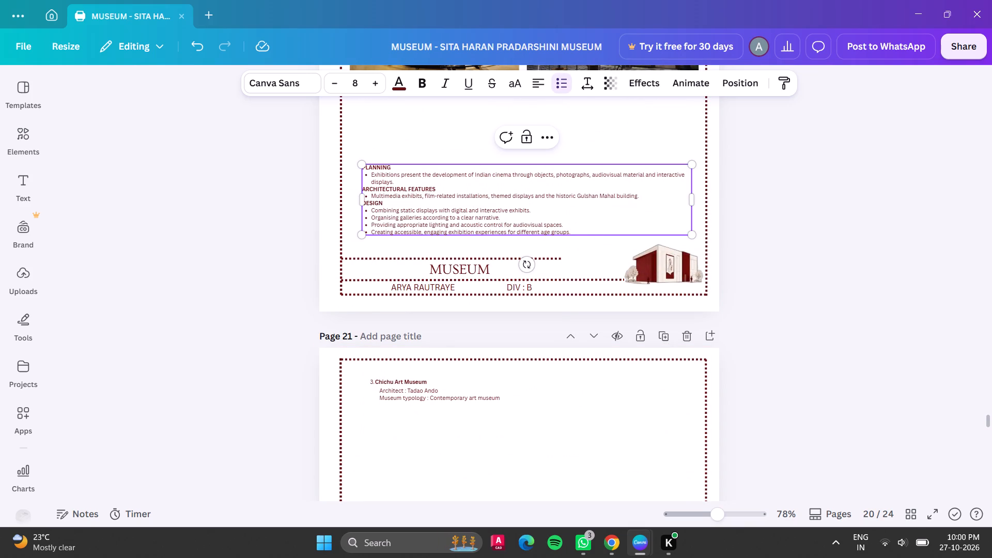
{"action": "key", "text": "Return"}
{"action": "key", "text": "BackSpace"}
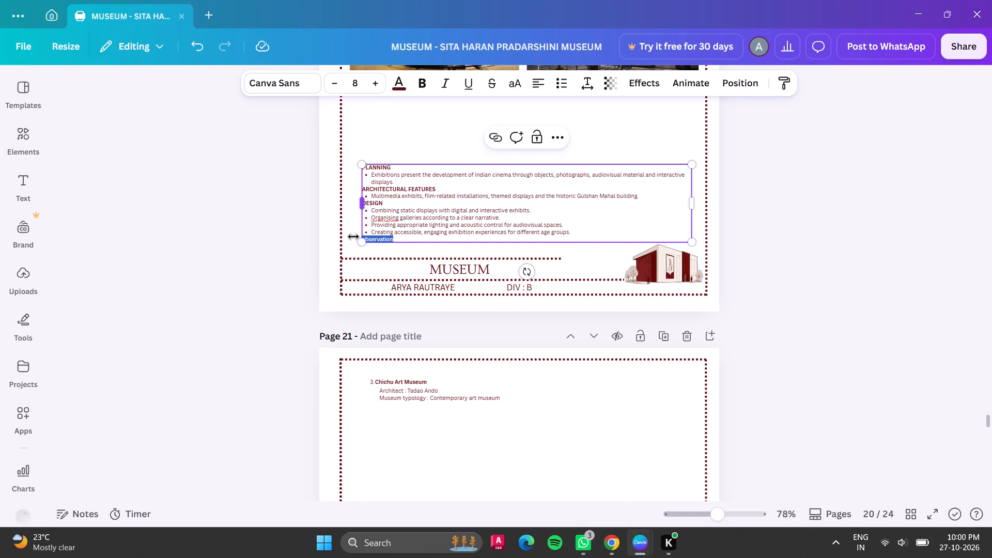
{"action": "left_click", "coordinate": [426, 81]}
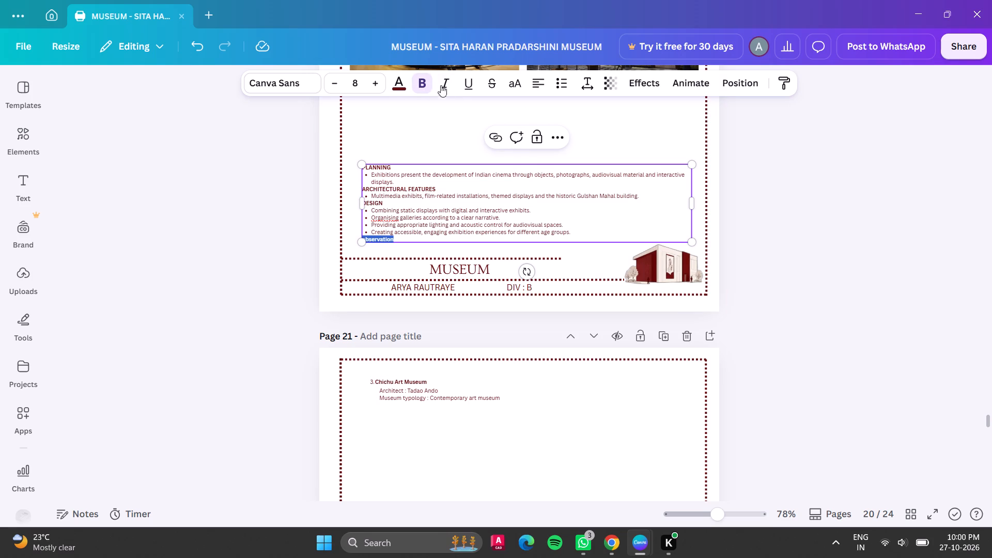
{"action": "left_click", "coordinate": [519, 84]}
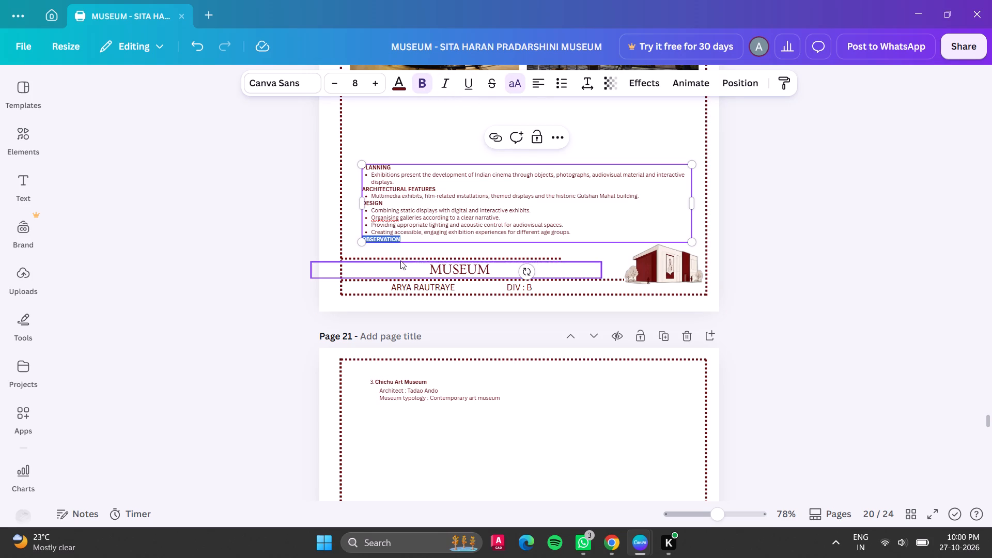
Add a bullet under OBSERVATION with ChatGPT's key observation sentence, "Interactive displays can increase visitor engagement and make complex information easier to understand.".
{"action": "left_click", "coordinate": [414, 240]}
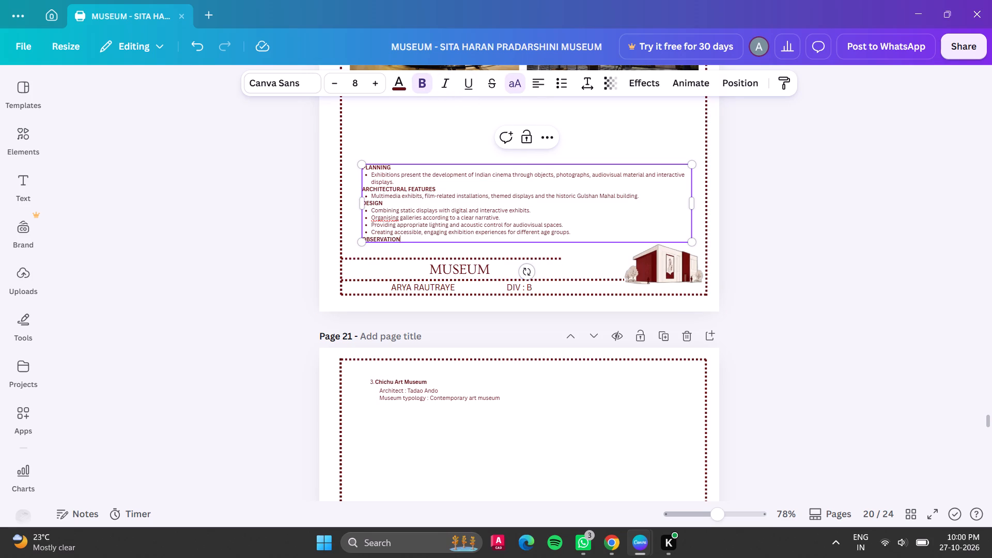
{"action": "key", "text": "Return"}
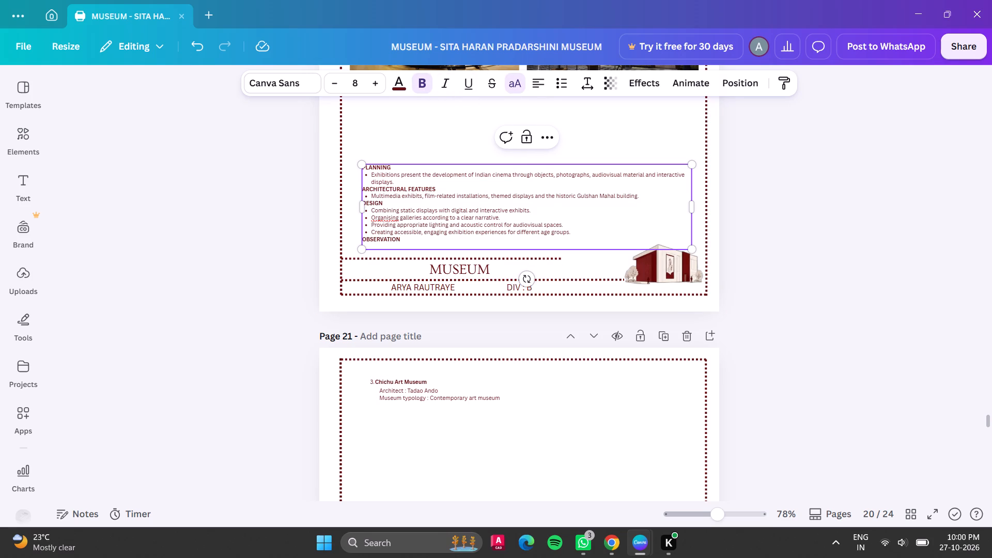
{"action": "left_click", "coordinate": [561, 86]}
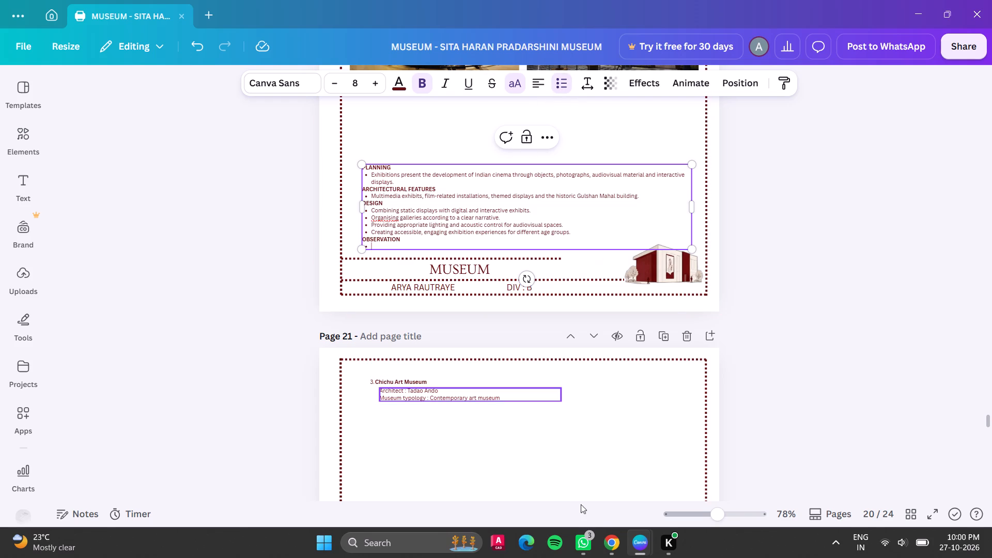
{"action": "left_click", "coordinate": [615, 551]}
{"action": "left_click", "coordinate": [402, 359]}
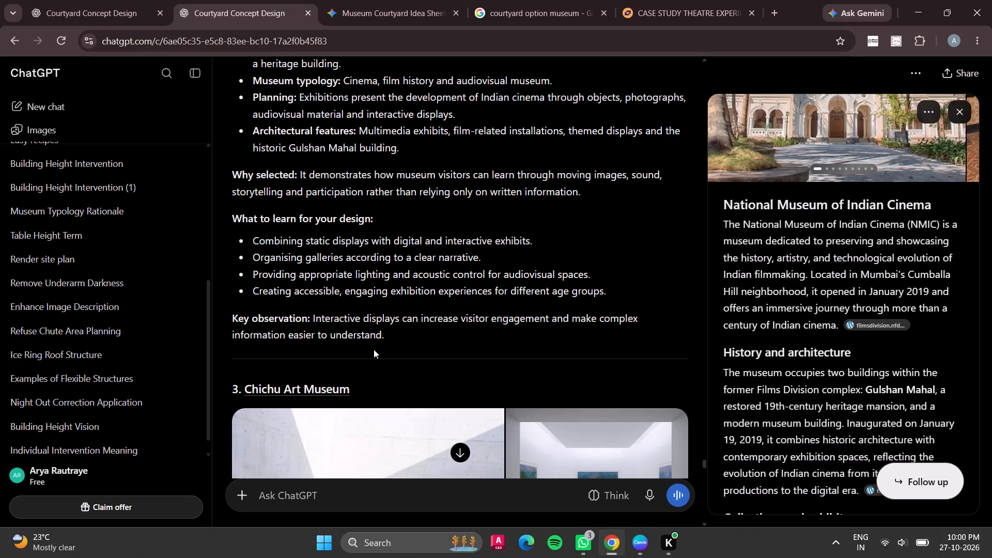
{"action": "left_click_drag", "start_coordinate": [313, 319], "coordinate": [394, 342]}
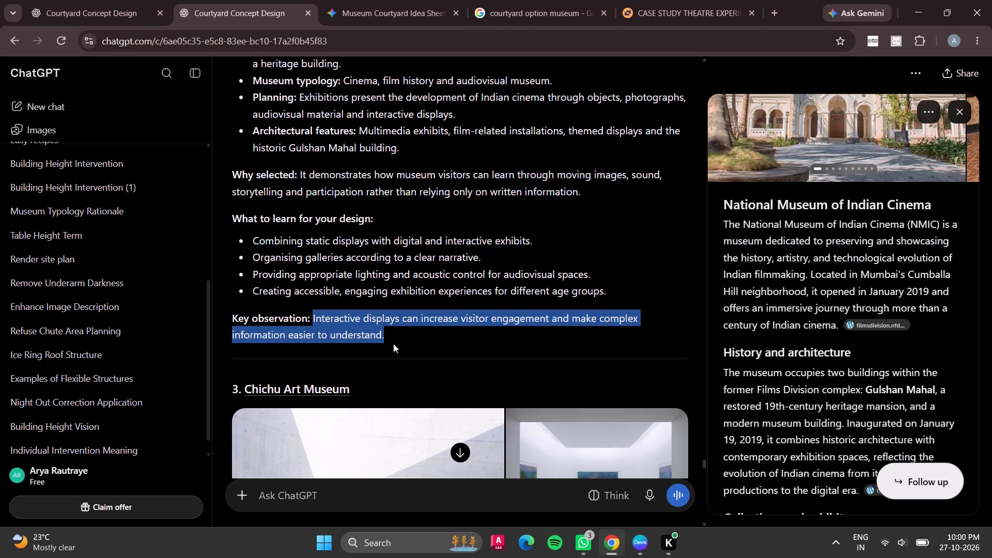
{"action": "key", "text": "ctrl+c"}
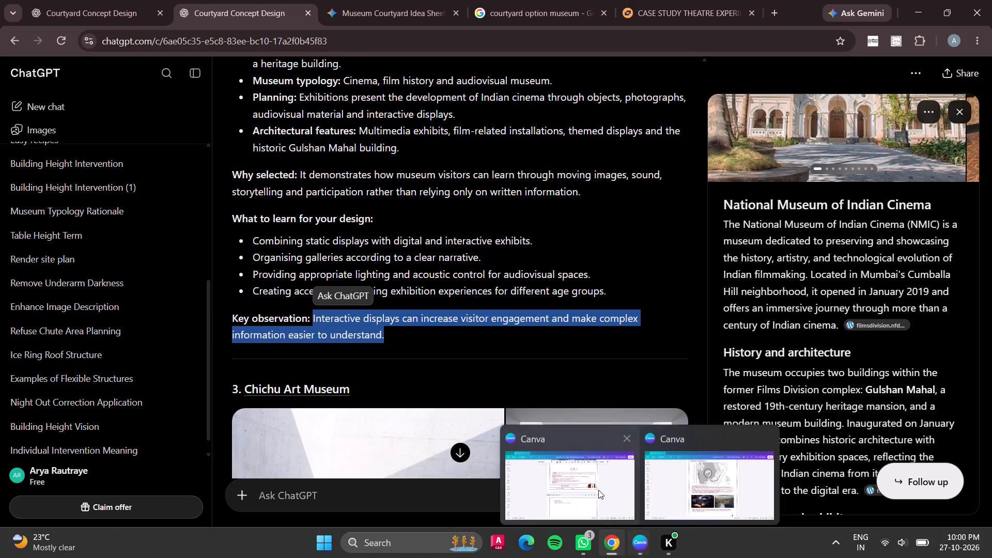
{"action": "left_click", "coordinate": [601, 488]}
{"action": "key", "text": "ctrl+v"}
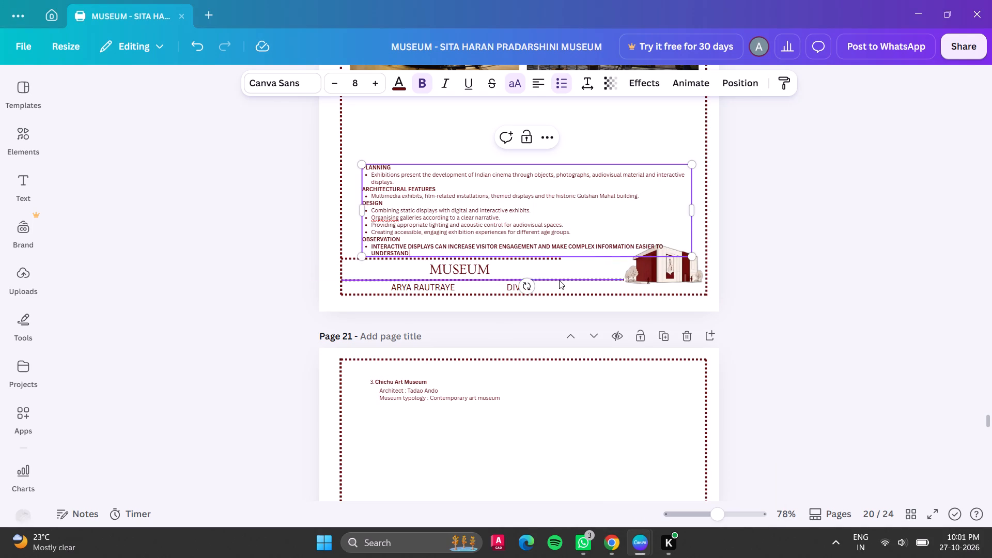
Remove the bold and uppercase formatting from the bullet sentence under OBSERVATION on page 20.
{"action": "left_click_drag", "start_coordinate": [369, 244], "coordinate": [369, 244]}
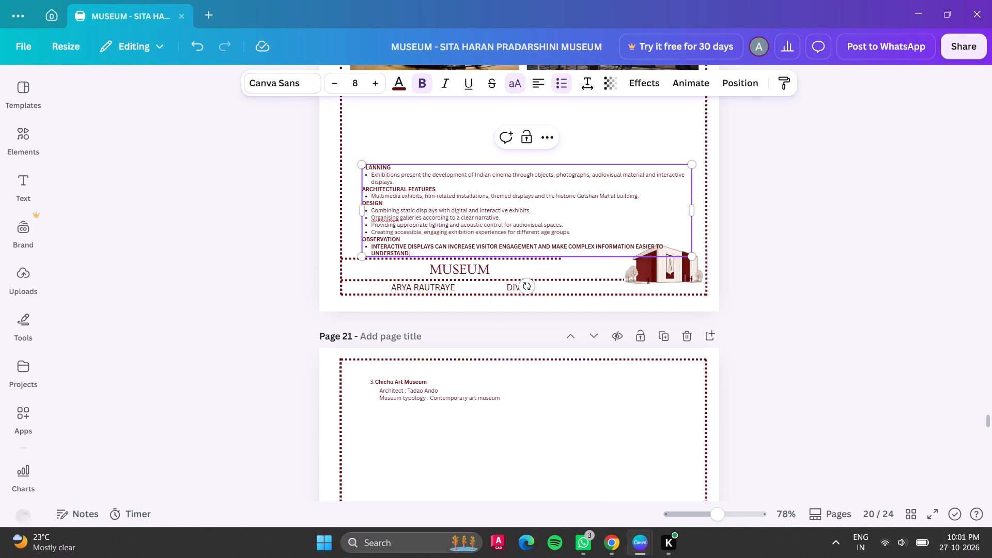
{"action": "left_click_drag", "start_coordinate": [369, 244], "coordinate": [421, 251]}
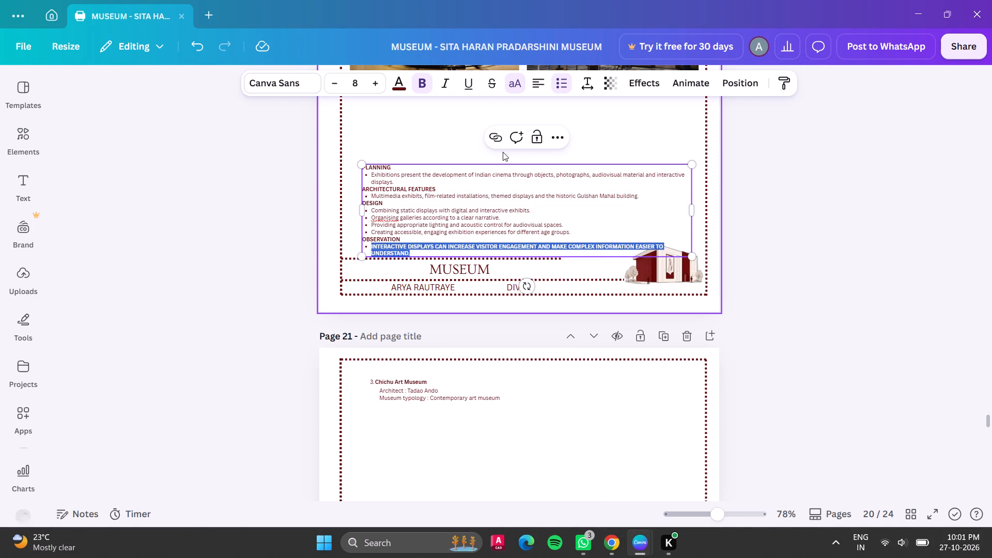
{"action": "scroll", "coordinate": [426, 184], "scroll_direction": "up", "scroll_amount": 17}
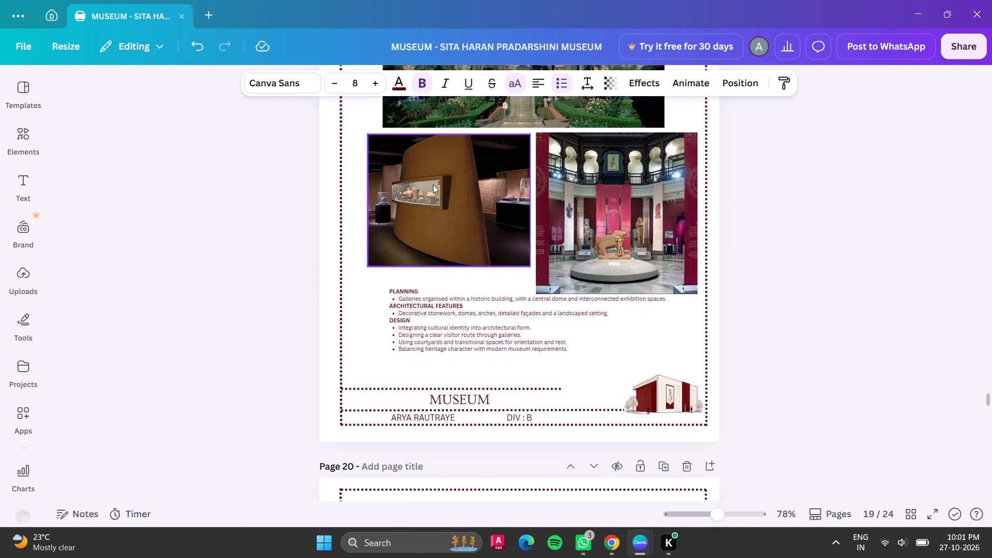
{"action": "scroll", "coordinate": [433, 184], "scroll_direction": "down", "scroll_amount": 12}
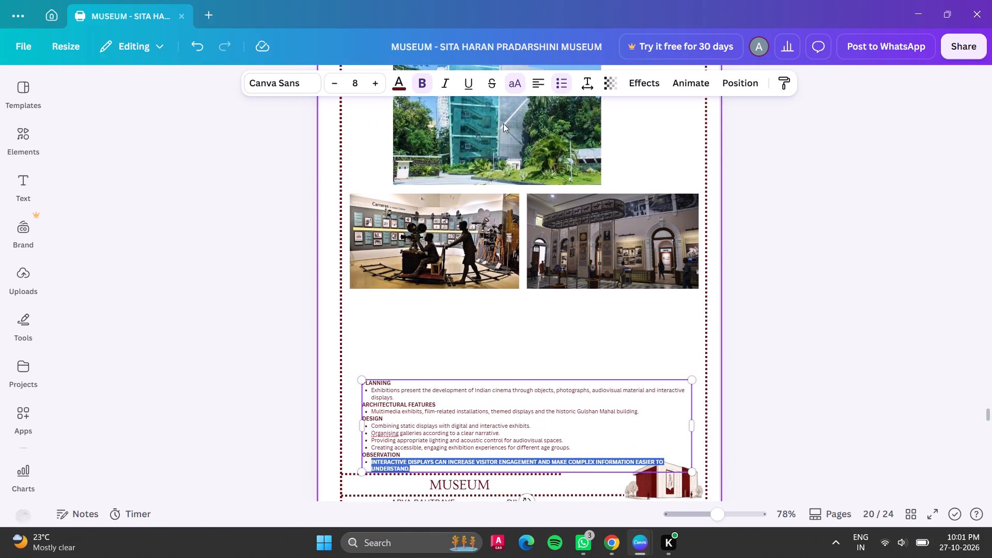
{"action": "left_click", "coordinate": [427, 82]}
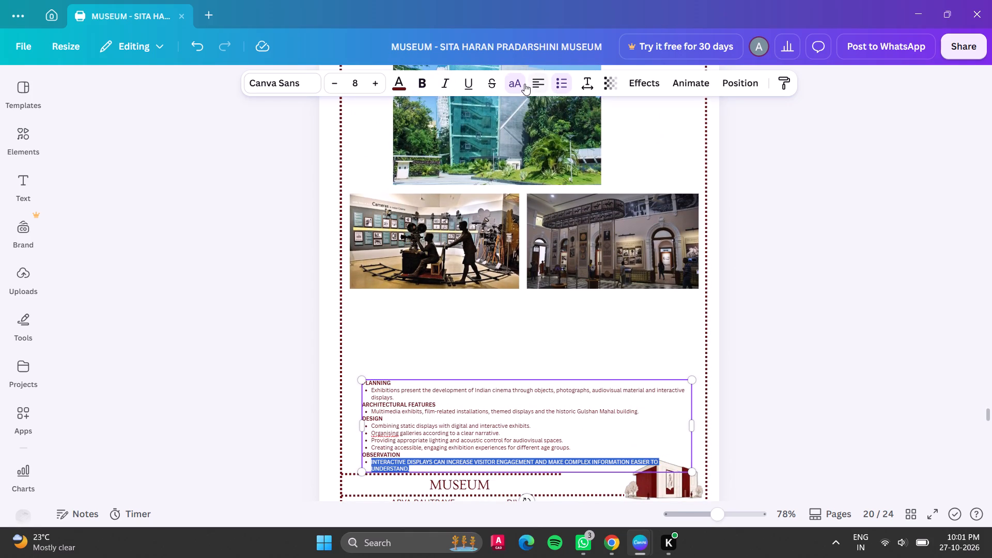
{"action": "left_click", "coordinate": [522, 84]}
{"action": "left_click", "coordinate": [819, 375]}
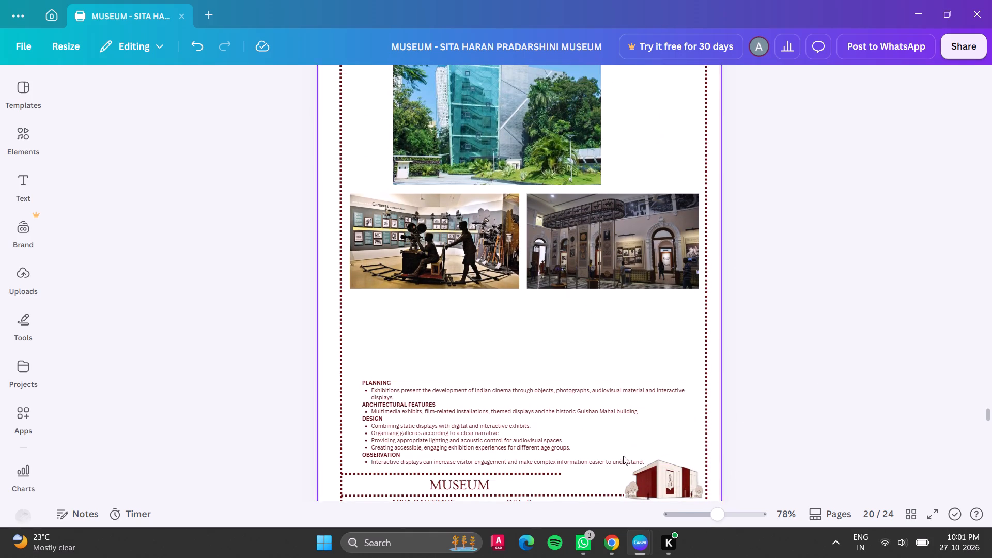
Copy the OBSERVATION heading and its bullet from page 20 to the end of the text block on page 19, without a trailing blank line.
{"action": "left_click", "coordinate": [363, 456]}
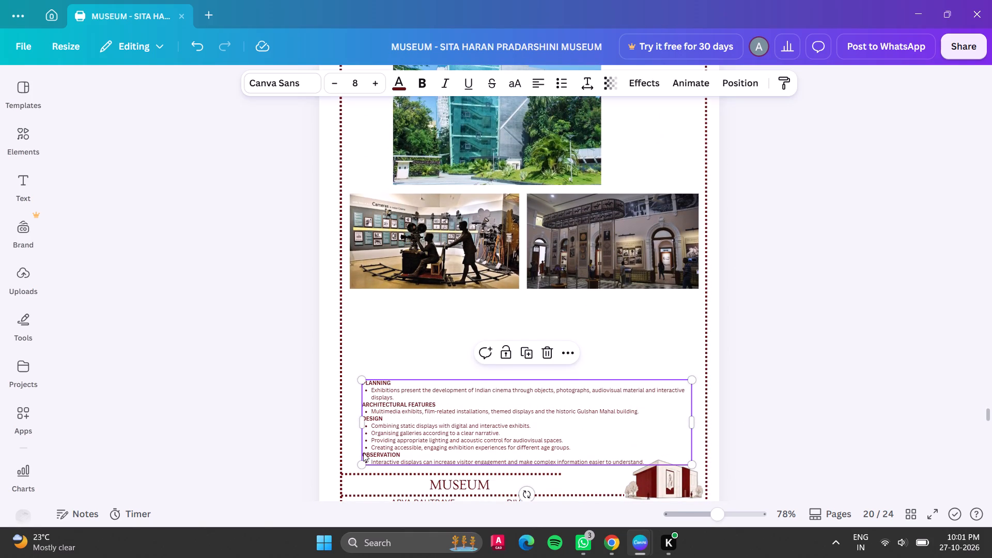
{"action": "left_click", "coordinate": [363, 452]}
{"action": "left_click_drag", "start_coordinate": [363, 452], "coordinate": [640, 463]}
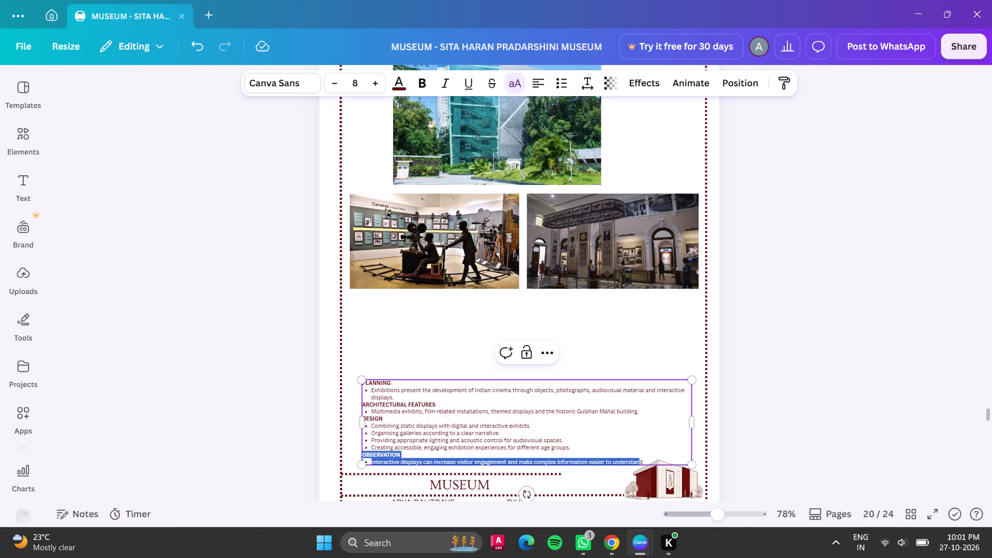
{"action": "left_click_drag", "start_coordinate": [640, 463], "coordinate": [652, 462]}
{"action": "key", "text": "ctrl+c"}
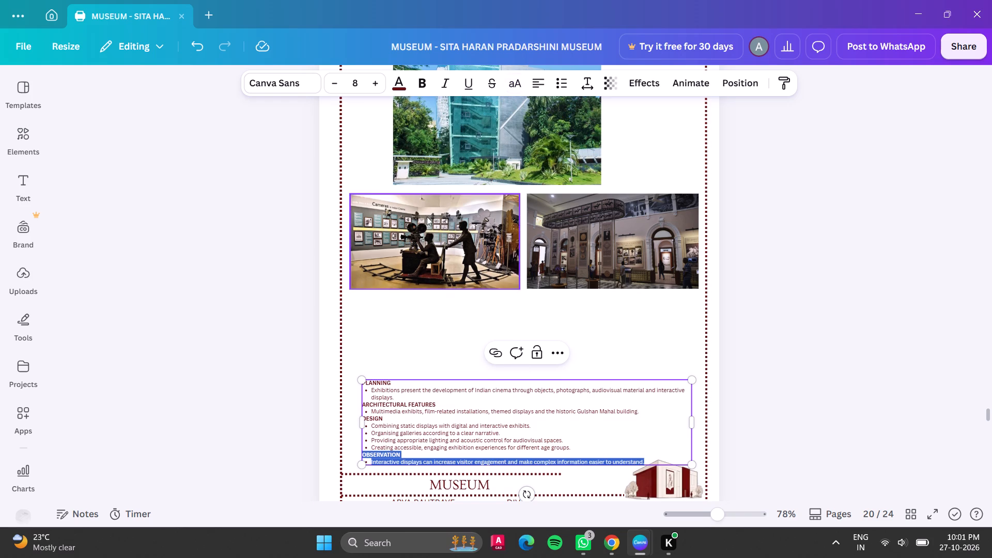
{"action": "scroll", "coordinate": [426, 214], "scroll_direction": "up", "scroll_amount": 8}
{"action": "left_click", "coordinate": [465, 176]}
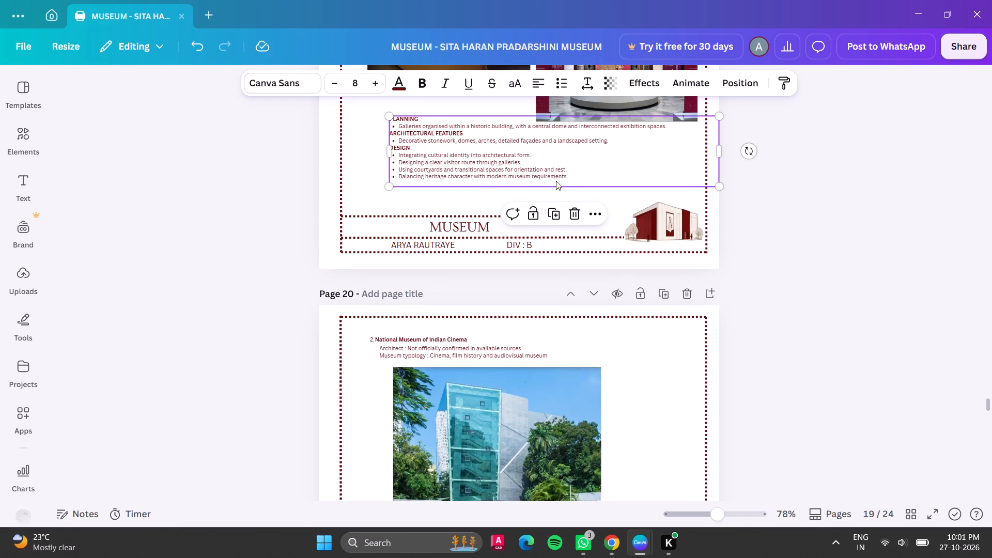
{"action": "left_click", "coordinate": [556, 181]}
{"action": "left_click", "coordinate": [556, 181]}
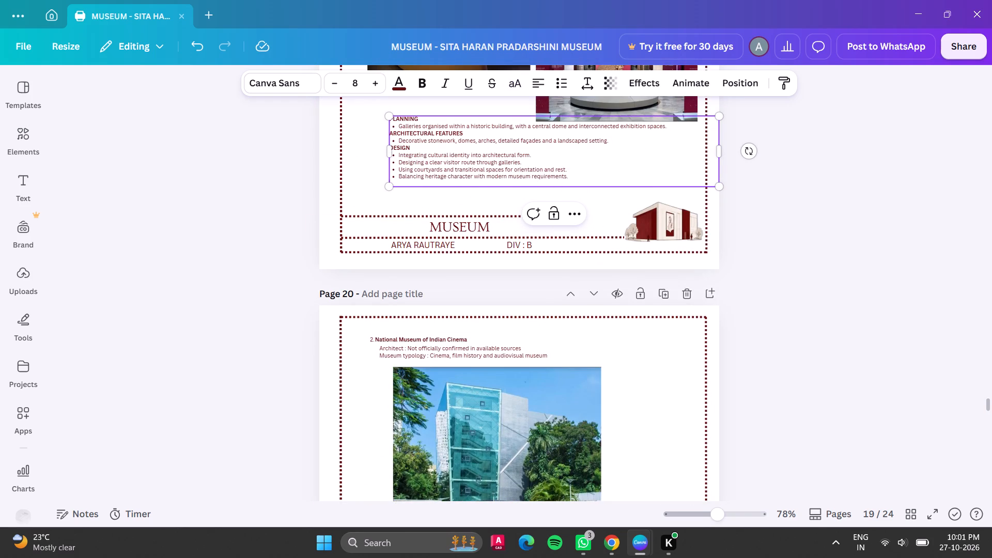
{"action": "key", "text": "ctrl+v"}
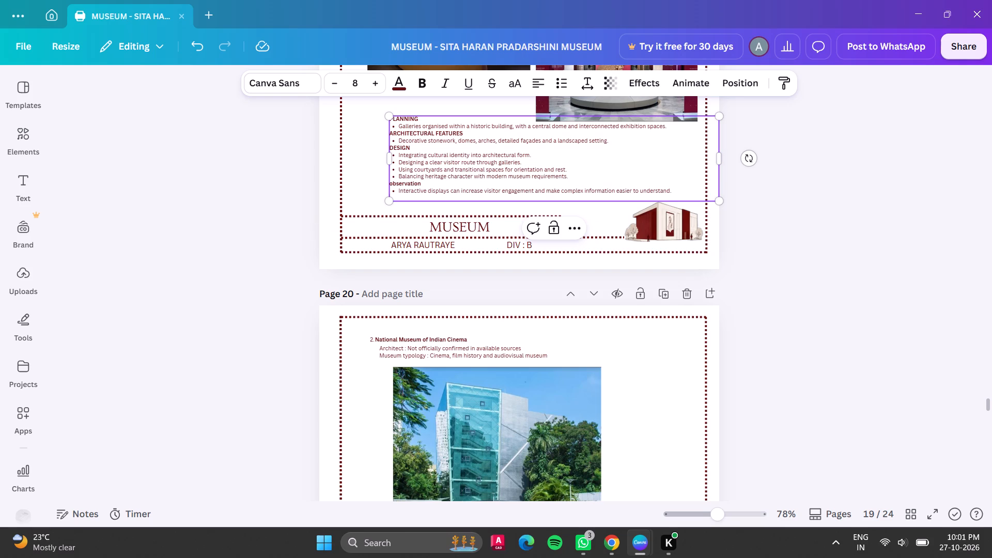
{"action": "left_click", "coordinate": [506, 198]}
{"action": "key", "text": "BackSpace"}
{"action": "left_click", "coordinate": [909, 218]}
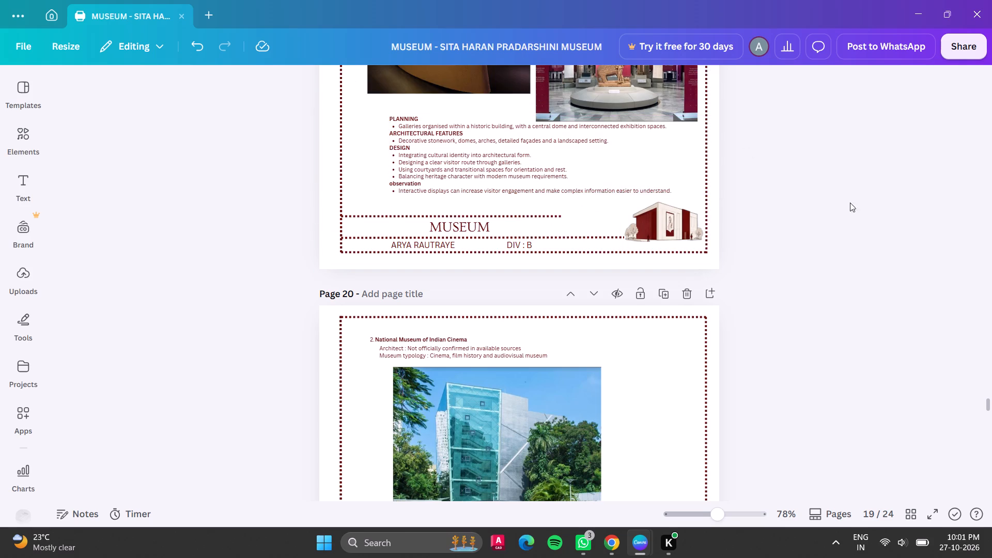
Shift the text block on page 19 slightly left so its right edge meets the page's dotted border.
{"action": "left_click_drag", "start_coordinate": [440, 151], "coordinate": [424, 152]}
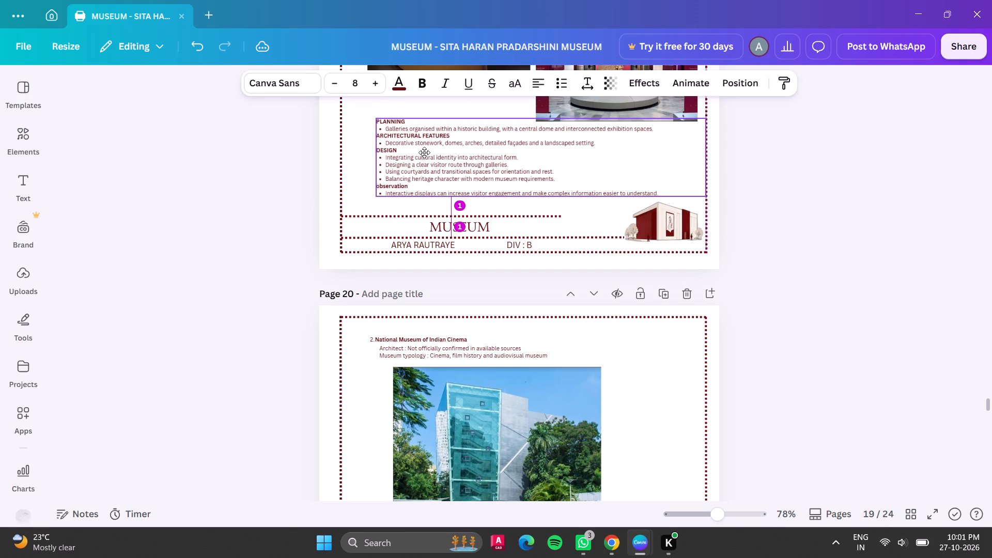
{"action": "left_click_drag", "start_coordinate": [424, 152], "coordinate": [424, 152]}
{"action": "left_click", "coordinate": [912, 176]}
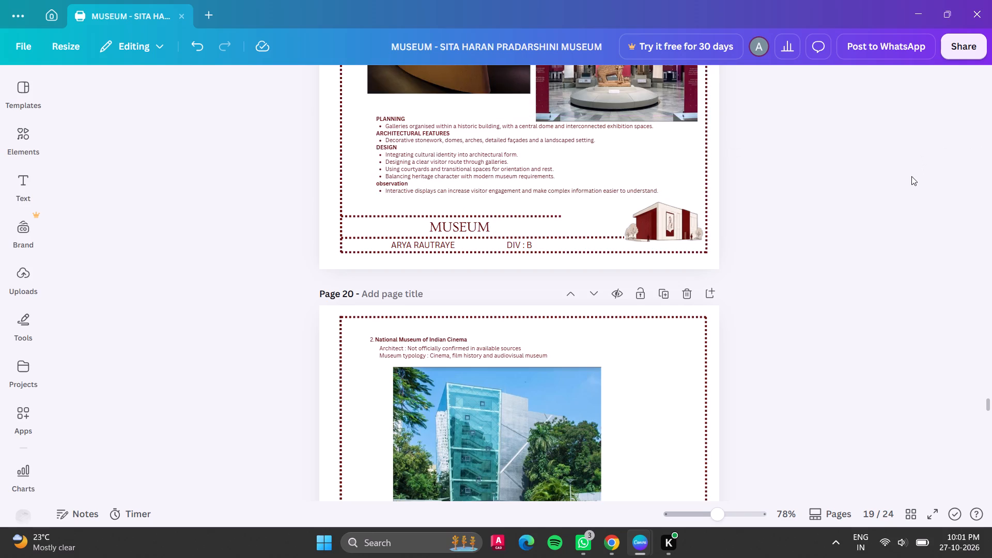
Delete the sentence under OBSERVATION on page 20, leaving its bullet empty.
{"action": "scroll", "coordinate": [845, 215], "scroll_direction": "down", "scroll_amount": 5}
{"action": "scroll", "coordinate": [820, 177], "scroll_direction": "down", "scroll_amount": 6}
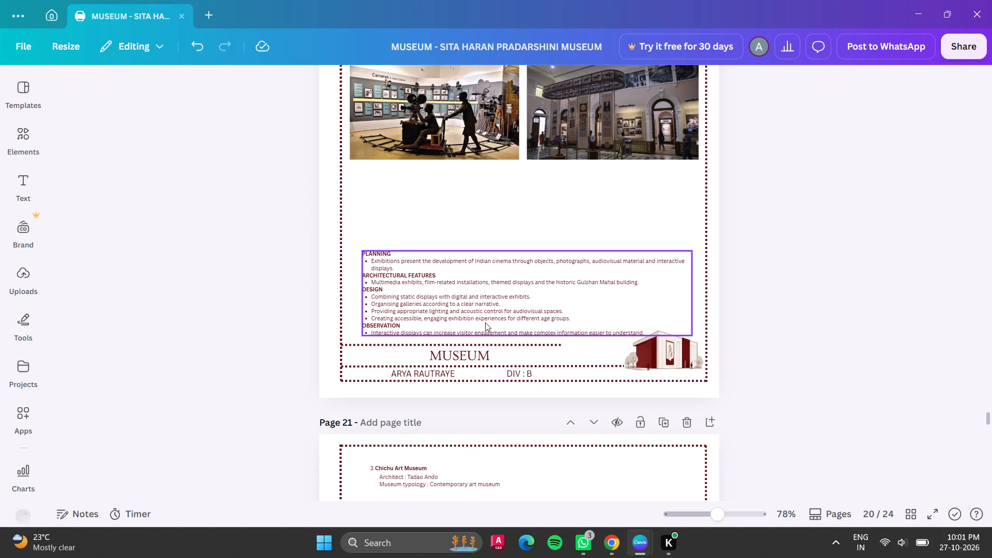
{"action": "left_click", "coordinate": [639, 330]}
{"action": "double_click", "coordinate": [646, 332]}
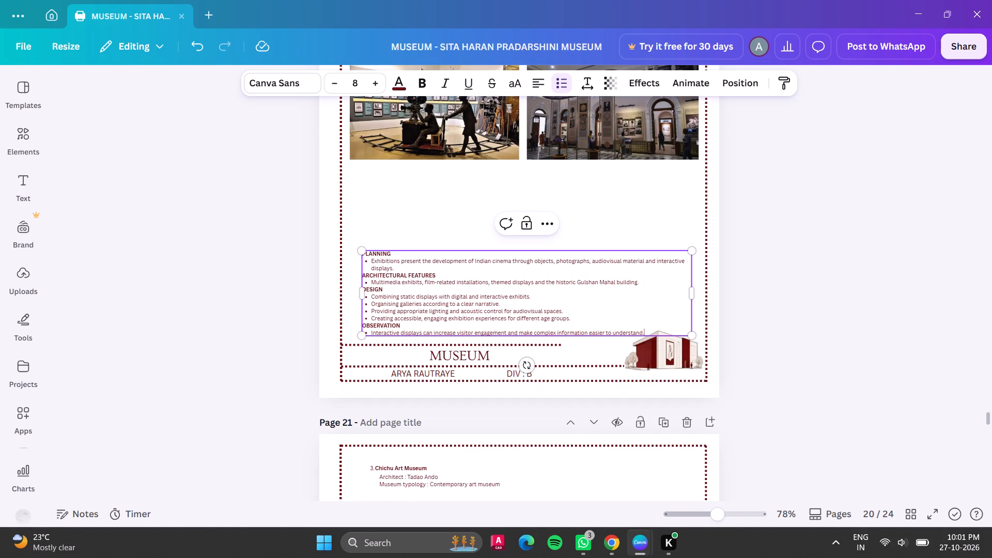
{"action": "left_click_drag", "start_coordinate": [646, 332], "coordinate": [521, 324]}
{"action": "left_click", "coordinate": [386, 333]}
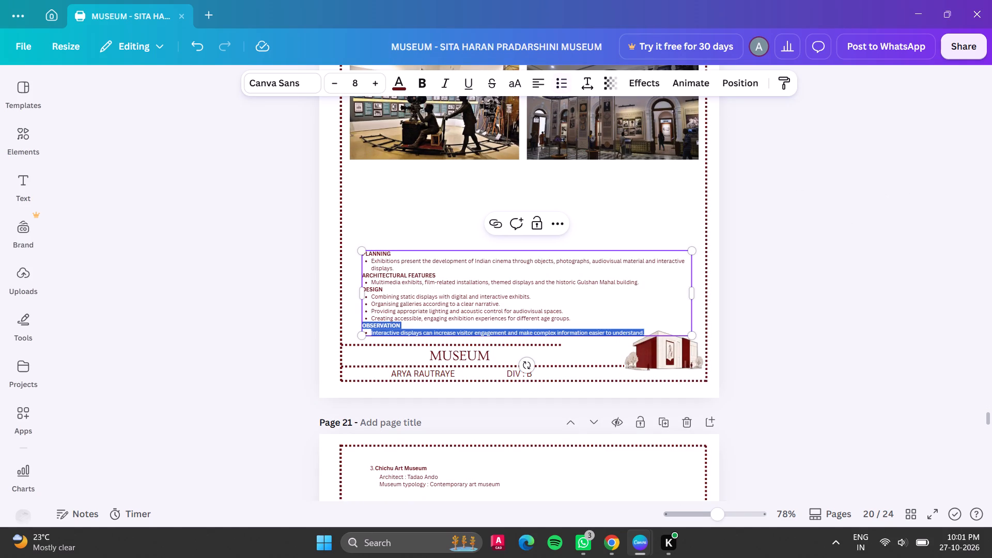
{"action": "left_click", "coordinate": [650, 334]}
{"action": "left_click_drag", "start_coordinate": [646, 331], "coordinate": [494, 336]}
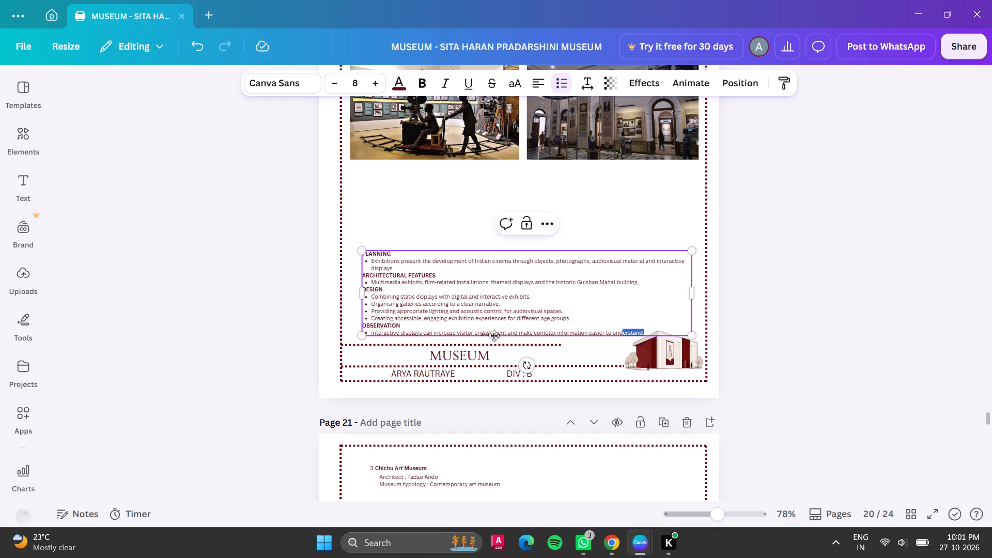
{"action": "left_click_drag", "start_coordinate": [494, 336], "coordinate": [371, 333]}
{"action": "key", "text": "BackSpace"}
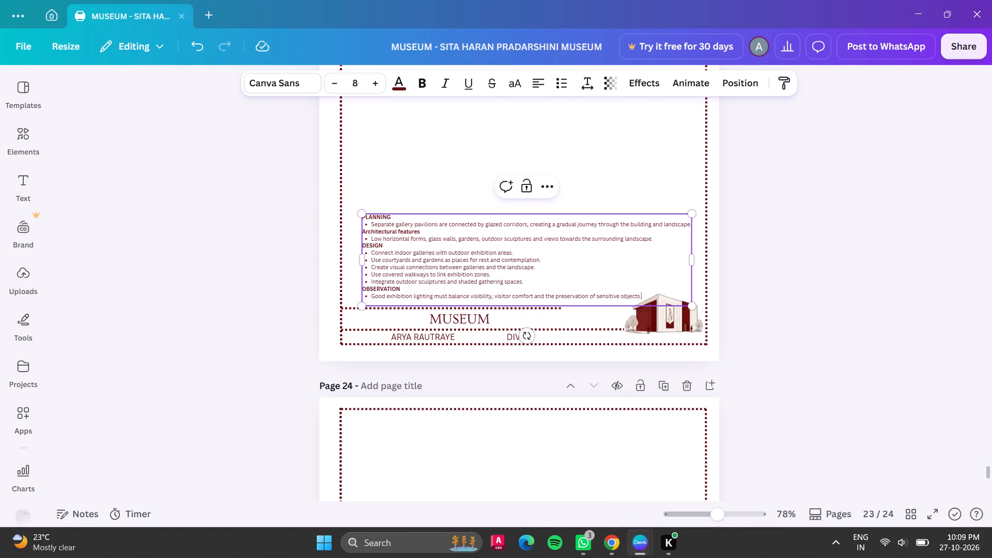
{"action": "left_click_drag", "start_coordinate": [644, 296], "coordinate": [375, 294]}
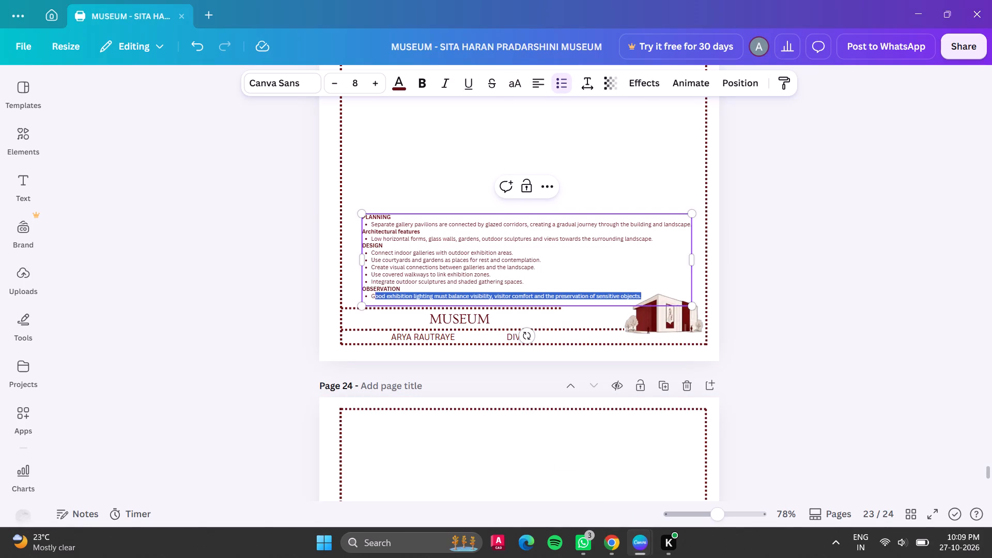
{"action": "left_click_drag", "start_coordinate": [375, 294], "coordinate": [370, 295]}
{"action": "key", "text": "BackSpace"}
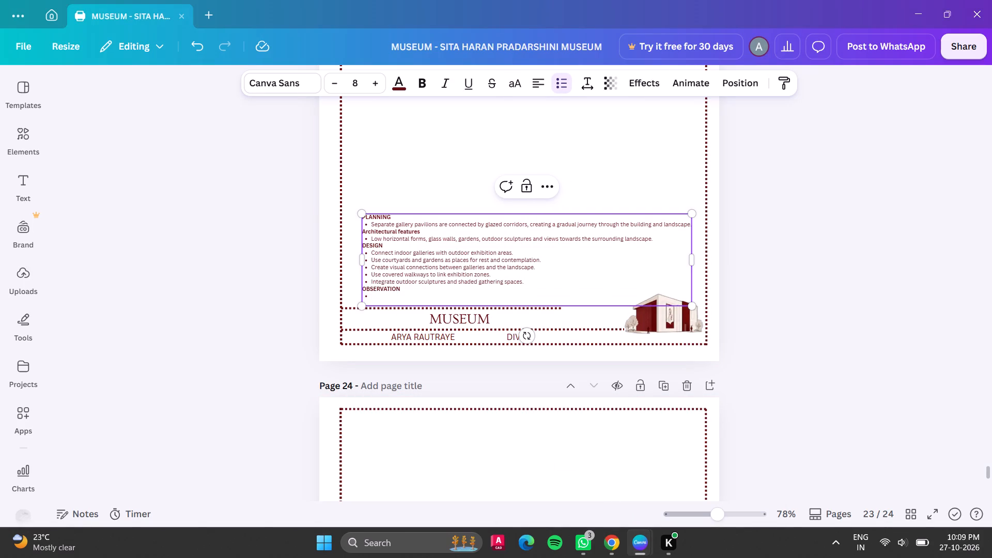
{"action": "key", "text": "ctrl+v"}
{"action": "left_click", "coordinate": [785, 306]}
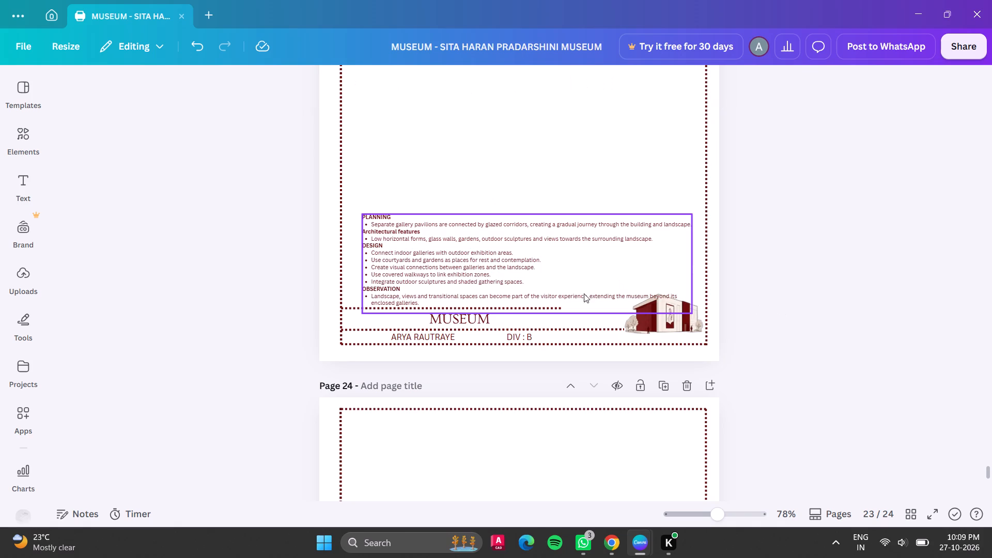
Move the text block on page 23 slightly upward, clear of the MUSEUM title strip.
{"action": "left_click_drag", "start_coordinate": [567, 292], "coordinate": [565, 282]}
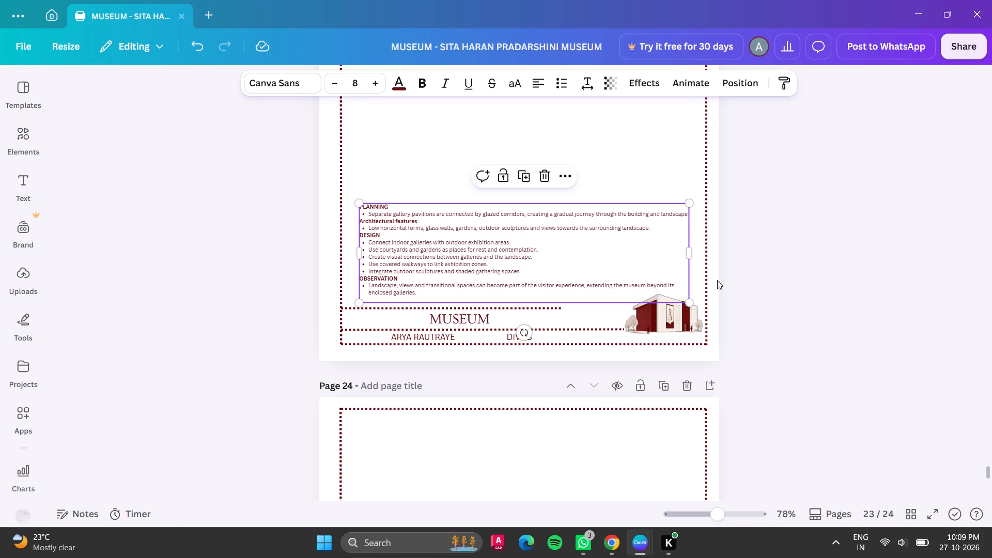
{"action": "left_click", "coordinate": [837, 280]}
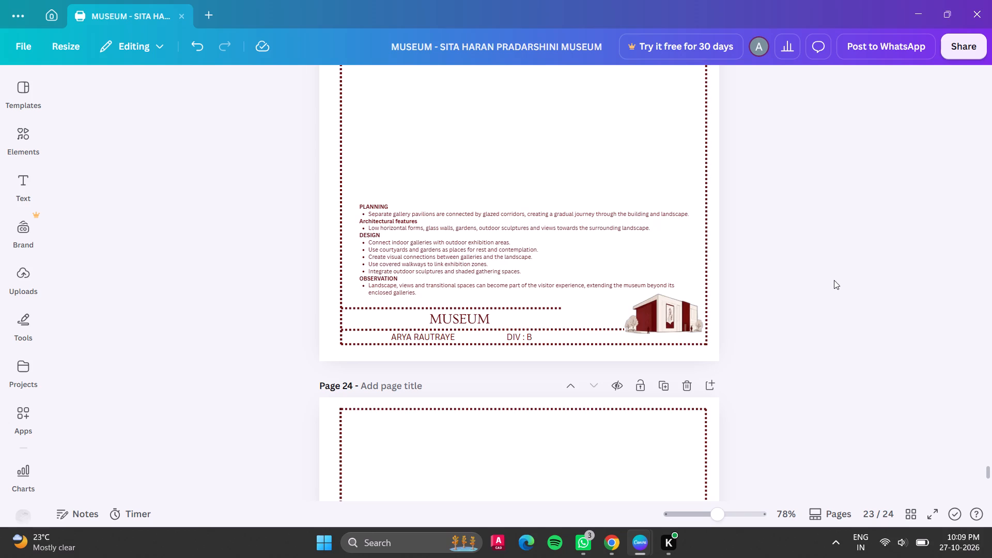
{"action": "left_click", "coordinate": [834, 273]}
Review the museum case study pages 19 to 24 one by one, checking their text and image layout.
{"action": "scroll", "coordinate": [833, 268], "scroll_direction": "up", "scroll_amount": 18}
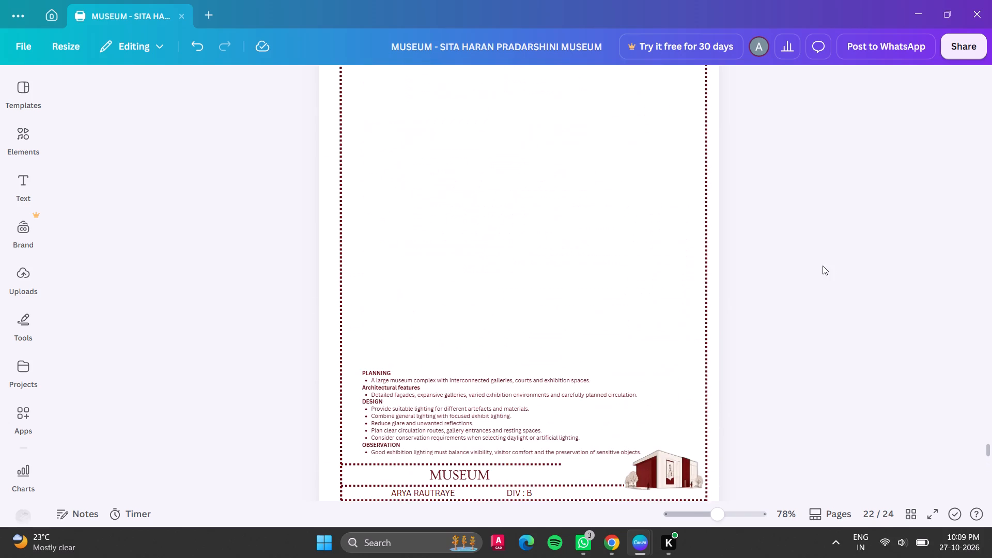
{"action": "scroll", "coordinate": [823, 266], "scroll_direction": "up", "scroll_amount": 15}
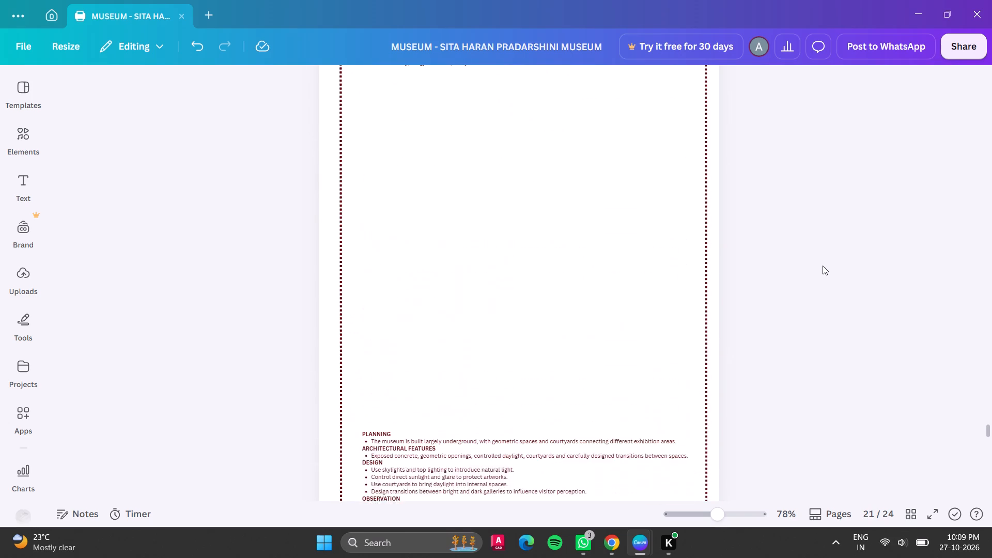
{"action": "scroll", "coordinate": [823, 266], "scroll_direction": "up", "scroll_amount": 7}
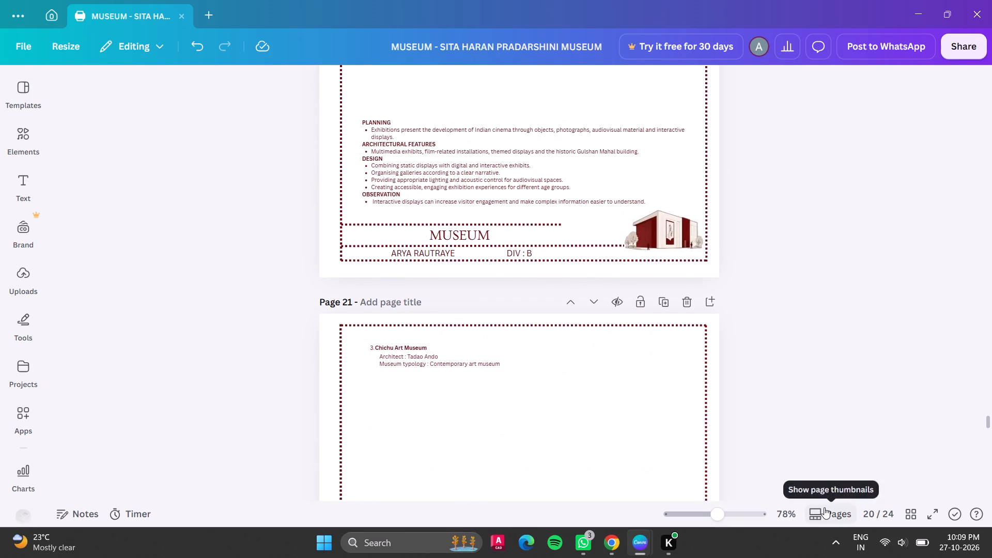
{"action": "left_click", "coordinate": [824, 507]}
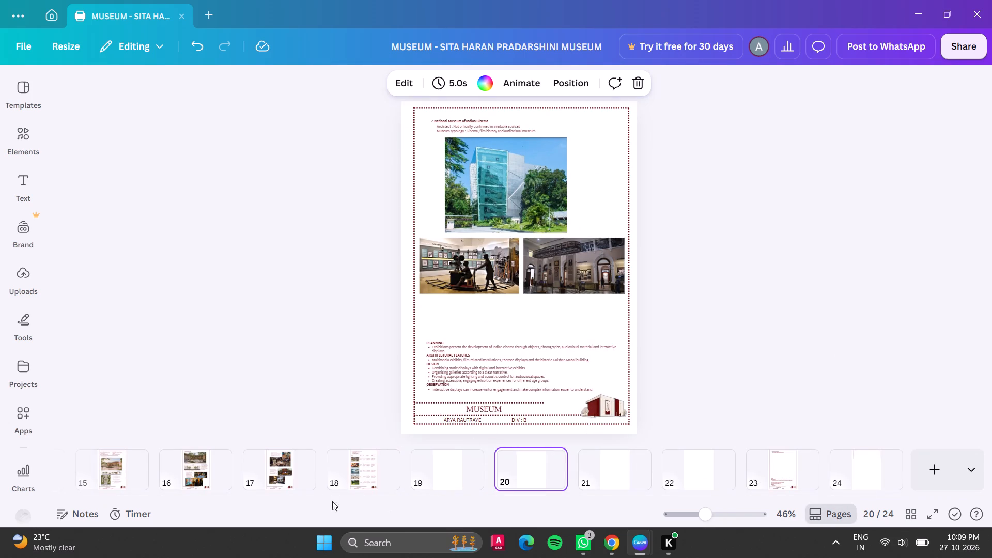
{"action": "left_click", "coordinate": [373, 483]}
{"action": "left_click", "coordinate": [463, 477]}
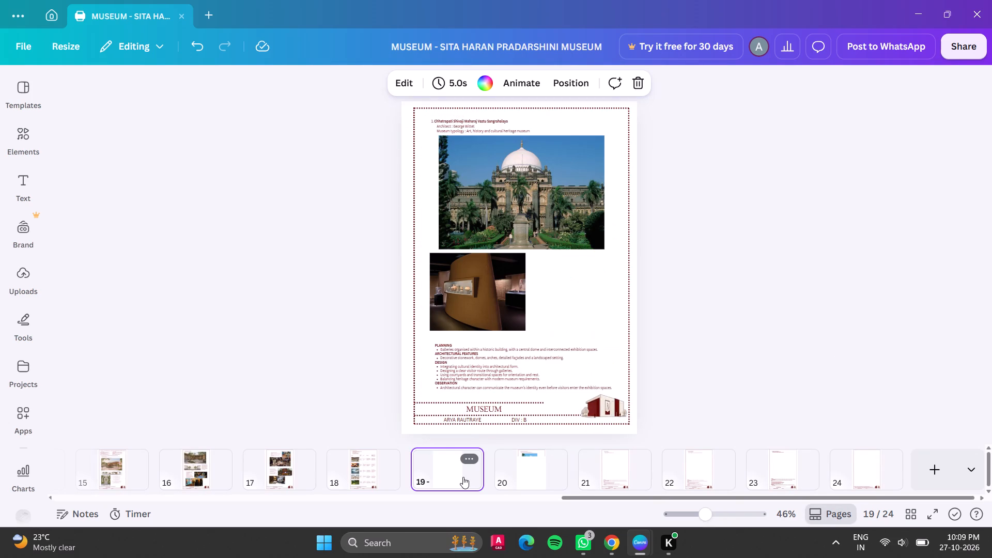
{"action": "left_click", "coordinate": [524, 475]}
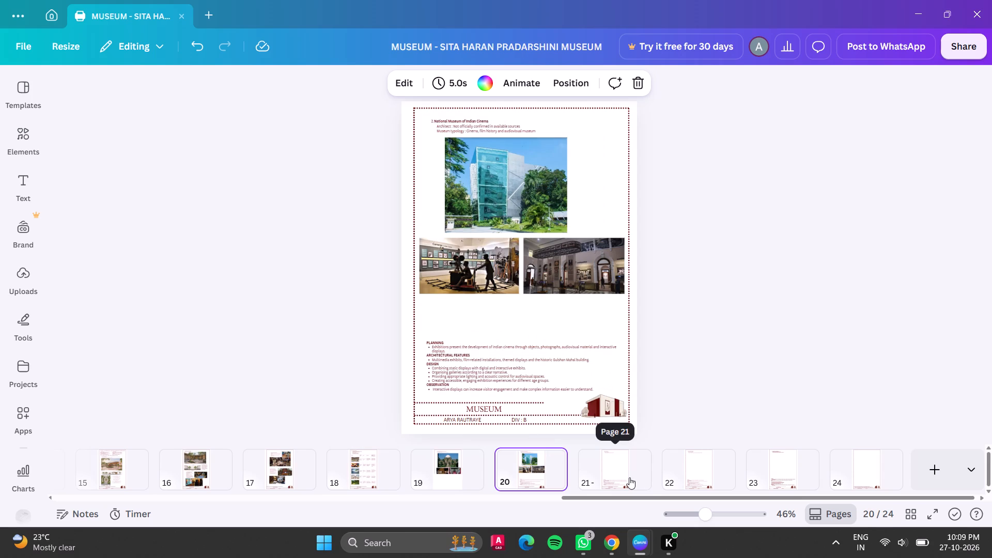
{"action": "left_click", "coordinate": [629, 477]}
{"action": "left_click", "coordinate": [684, 471]}
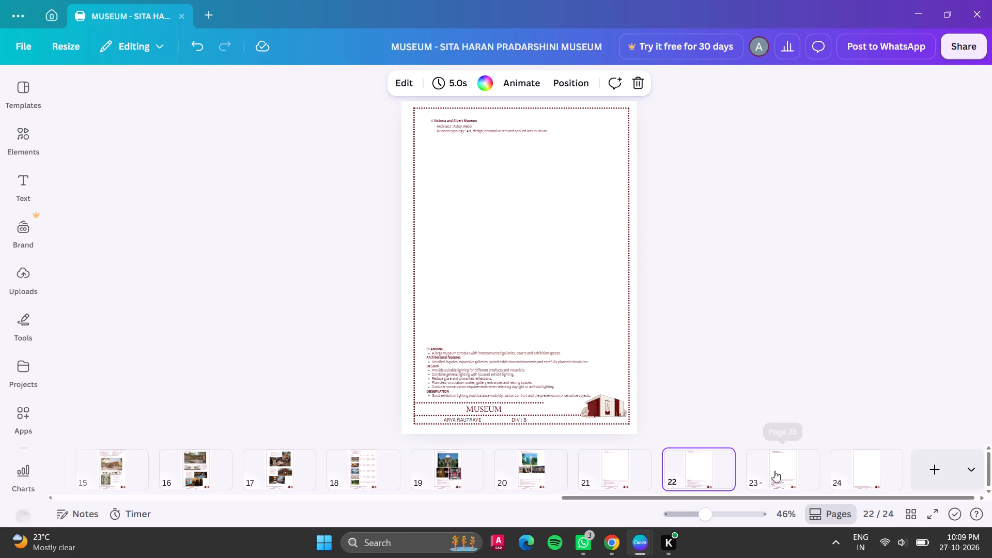
{"action": "left_click", "coordinate": [775, 471]}
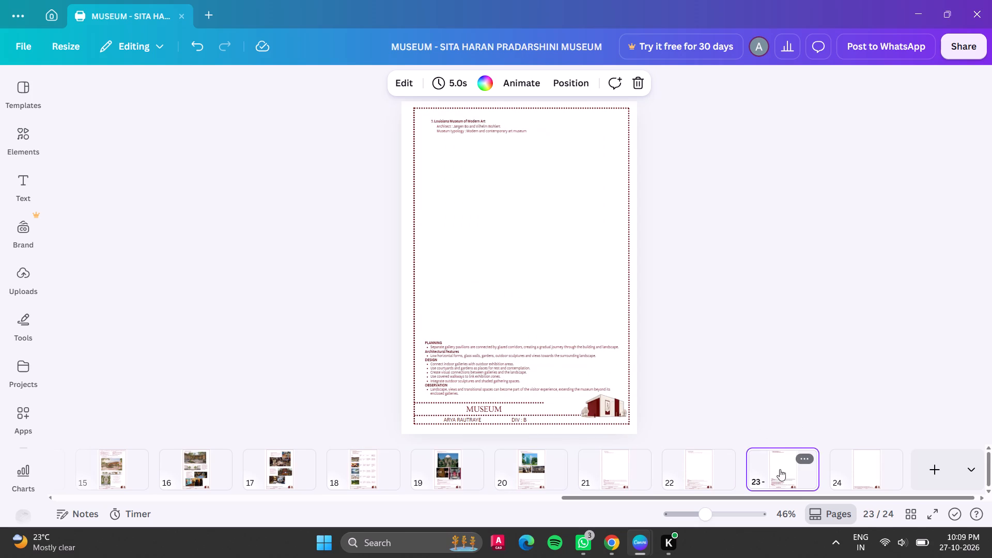
{"action": "left_click", "coordinate": [863, 472]}
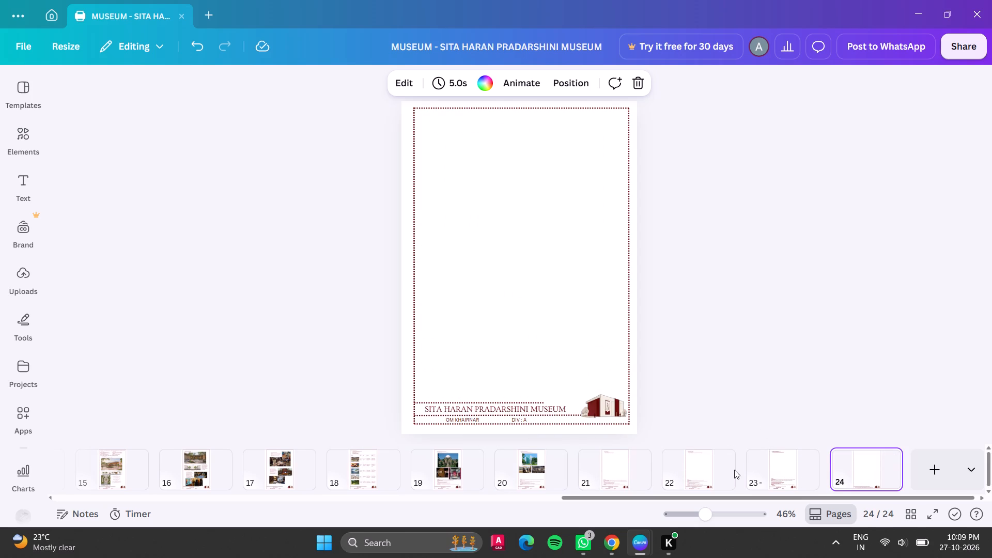
{"action": "left_click", "coordinate": [792, 478]}
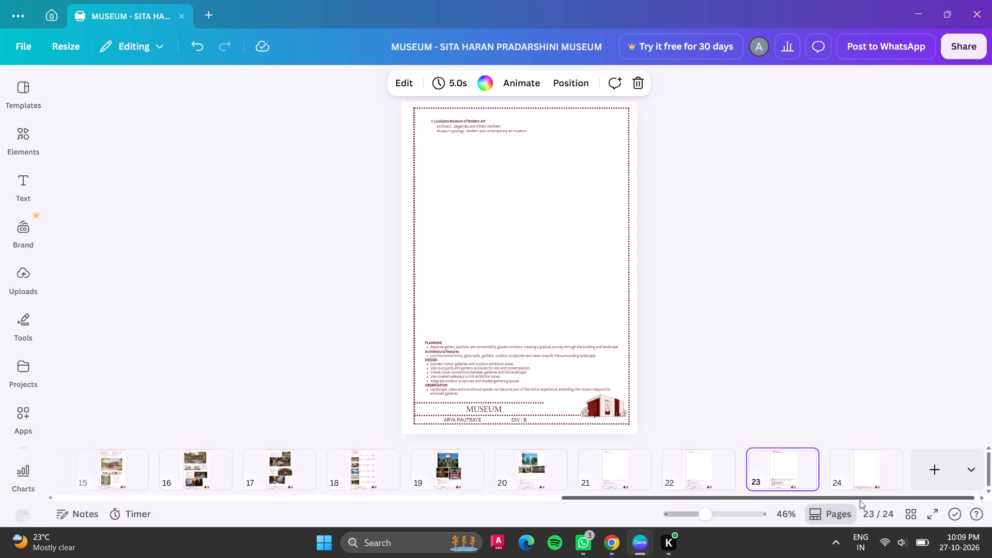
{"action": "left_click", "coordinate": [843, 511]}
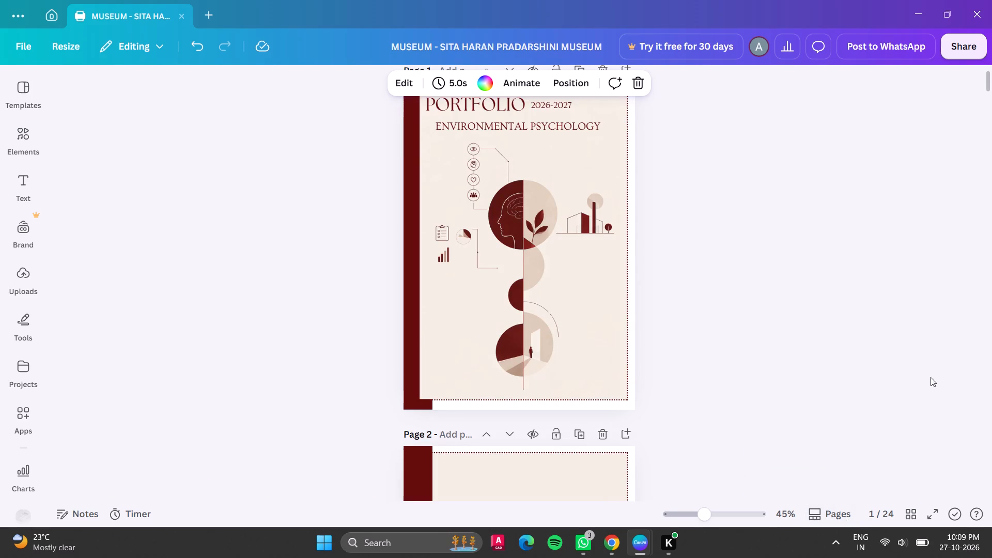
Duplicate page 23, the Louisiana Museum of Modern Art page.
{"action": "left_click_drag", "start_coordinate": [988, 87], "coordinate": [988, 500]}
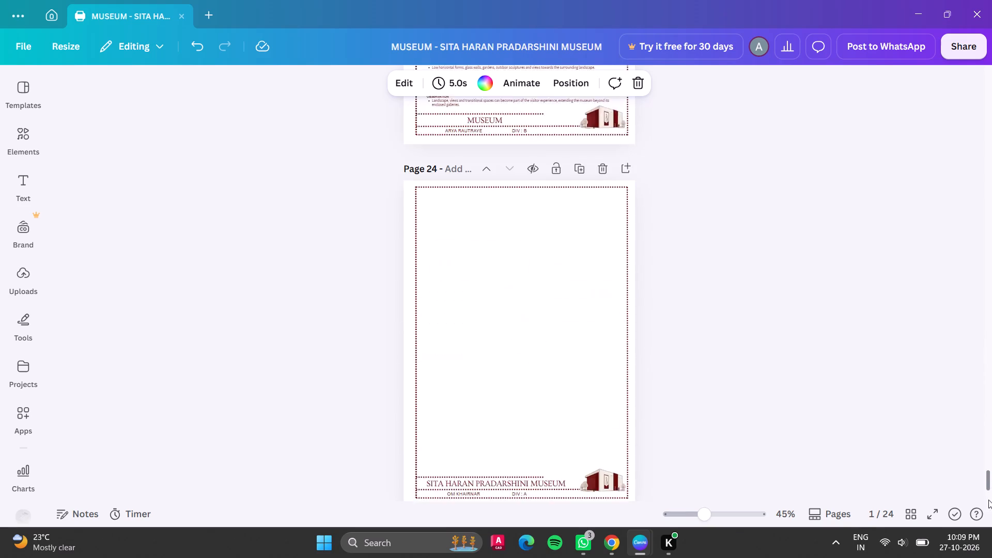
{"action": "left_click_drag", "start_coordinate": [988, 500], "coordinate": [988, 525]}
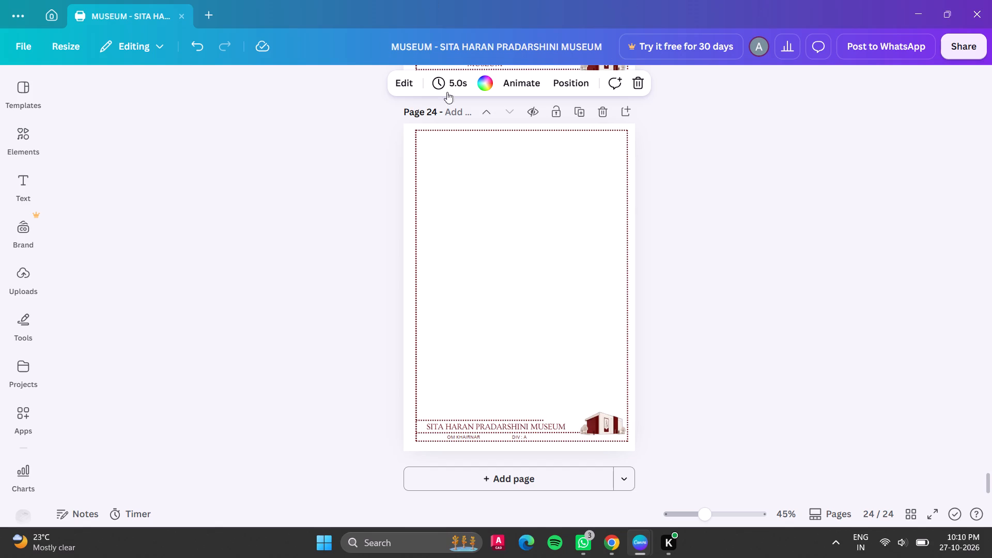
{"action": "scroll", "coordinate": [473, 134], "scroll_direction": "up", "scroll_amount": 5}
{"action": "scroll", "coordinate": [529, 193], "scroll_direction": "up", "scroll_amount": 5}
{"action": "left_click", "coordinate": [577, 179]}
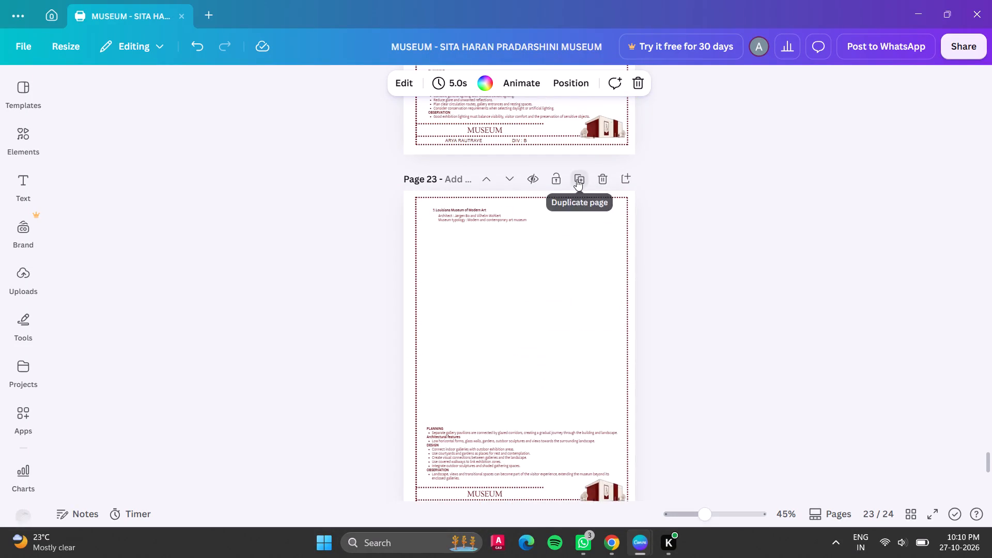
Delete the museum heading, the architect and typology lines, and the PLANNING-to-OBSERVATION text block from the duplicate on page 24.
{"action": "left_click_drag", "start_coordinate": [526, 258], "coordinate": [476, 209]}
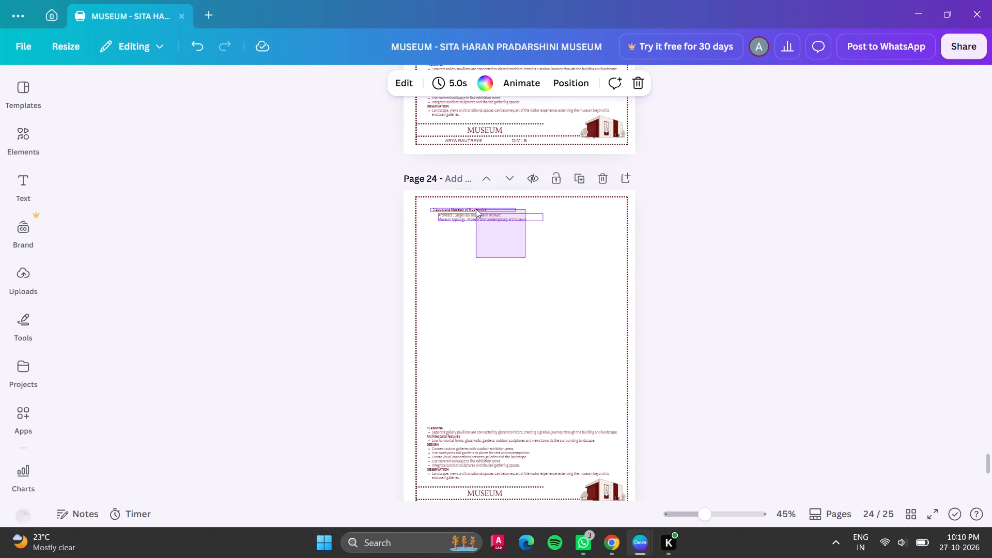
{"action": "left_click_drag", "start_coordinate": [476, 209], "coordinate": [475, 208]}
{"action": "key", "text": "Delete"}
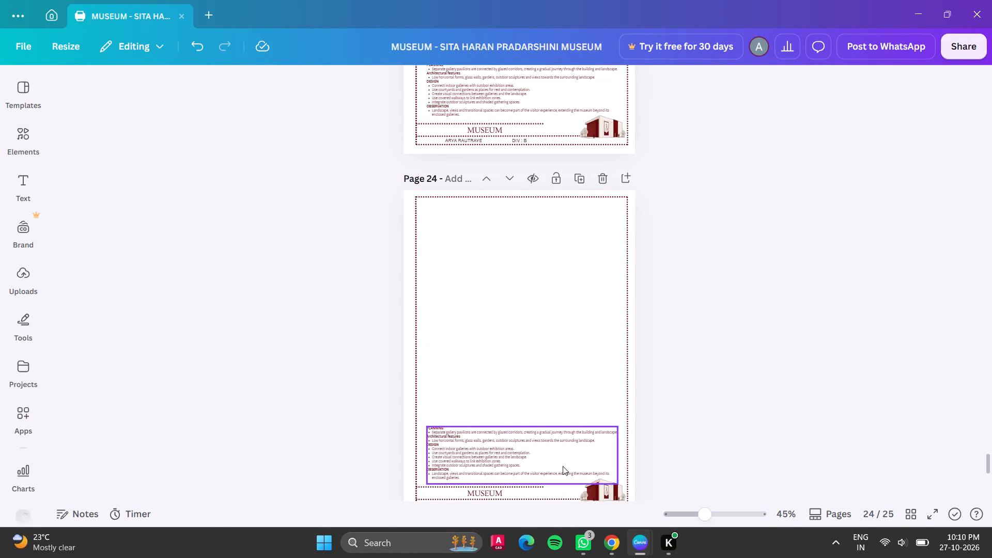
{"action": "left_click", "coordinate": [561, 463]}
{"action": "key", "text": "Delete"}
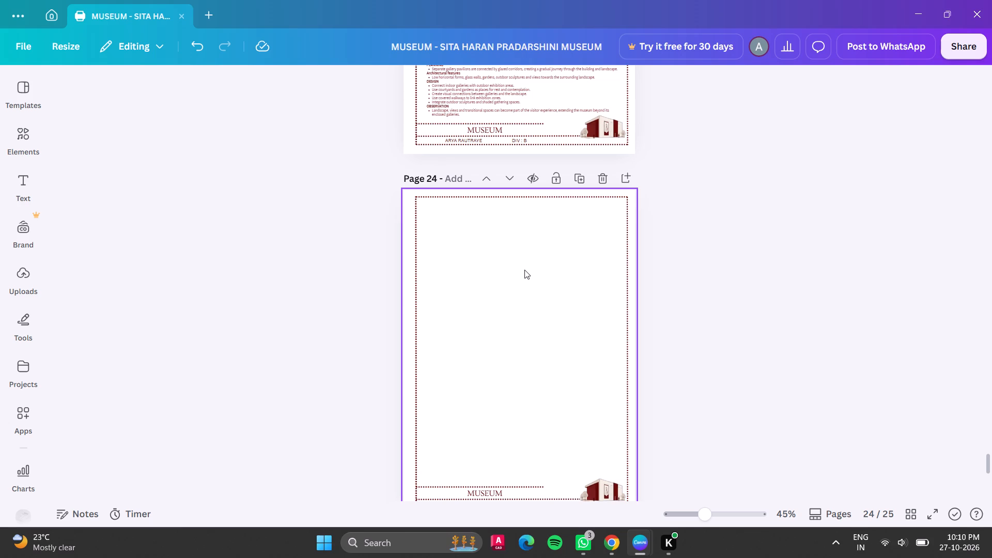
Switch to the COLOUR PALETTE design and examine the case studies selection criteria table on page 39.
{"action": "scroll", "coordinate": [563, 293], "scroll_direction": "down", "scroll_amount": 3}
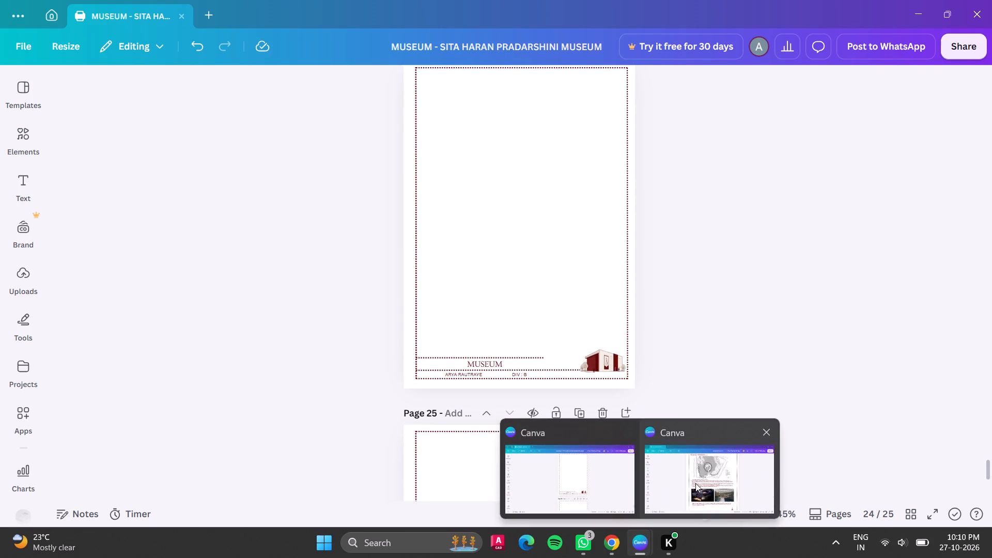
{"action": "left_click", "coordinate": [695, 483]}
{"action": "scroll", "coordinate": [749, 237], "scroll_direction": "down", "scroll_amount": 14}
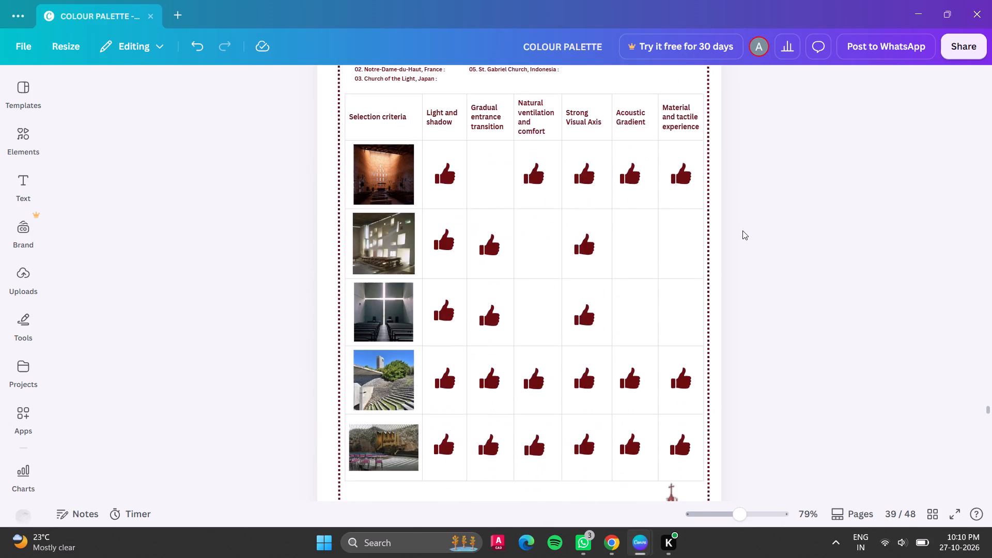
{"action": "scroll", "coordinate": [669, 219], "scroll_direction": "up", "scroll_amount": 2}
{"action": "scroll", "coordinate": [482, 239], "scroll_direction": "down", "scroll_amount": 2}
{"action": "scroll", "coordinate": [444, 212], "scroll_direction": "up", "scroll_amount": 1}
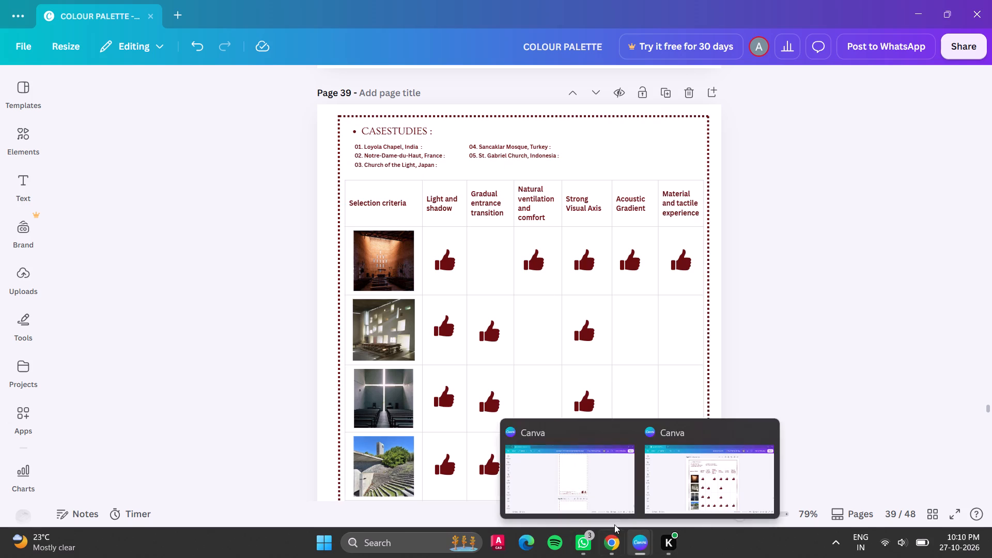
Return to the museum design and copy the numbered list of five museums from page 18 onto blank page 24.
{"action": "left_click", "coordinate": [587, 499]}
{"action": "scroll", "coordinate": [632, 289], "scroll_direction": "up", "scroll_amount": 6}
{"action": "scroll", "coordinate": [562, 318], "scroll_direction": "up", "scroll_amount": 13}
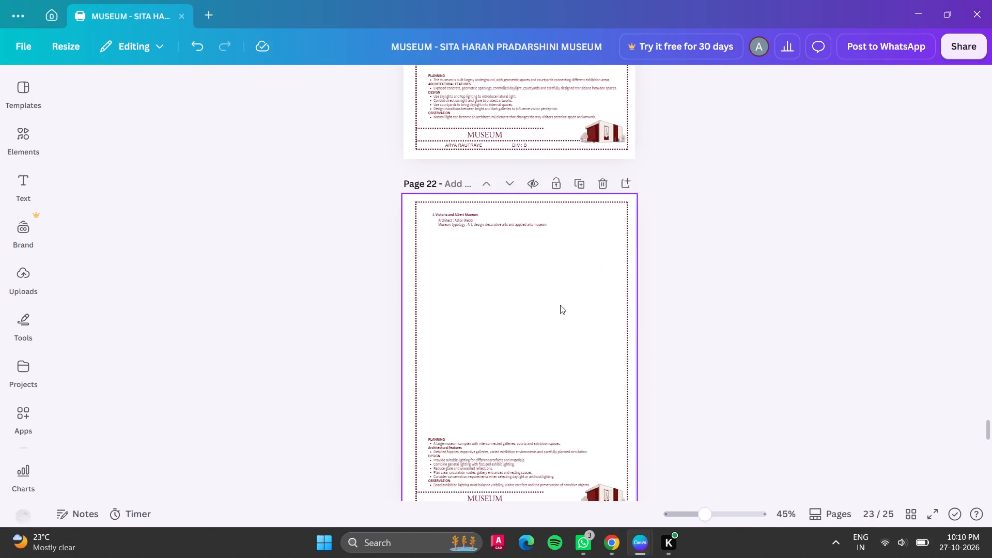
{"action": "scroll", "coordinate": [560, 305], "scroll_direction": "up", "scroll_amount": 17}
{"action": "scroll", "coordinate": [560, 305], "scroll_direction": "up", "scroll_amount": 11}
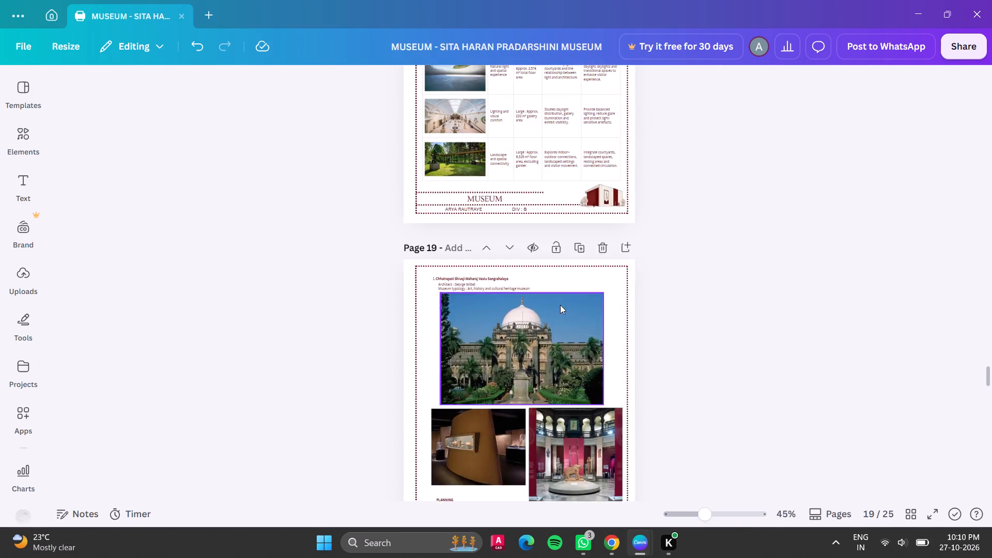
{"action": "scroll", "coordinate": [560, 305], "scroll_direction": "up", "scroll_amount": 7}
{"action": "left_click", "coordinate": [461, 234]}
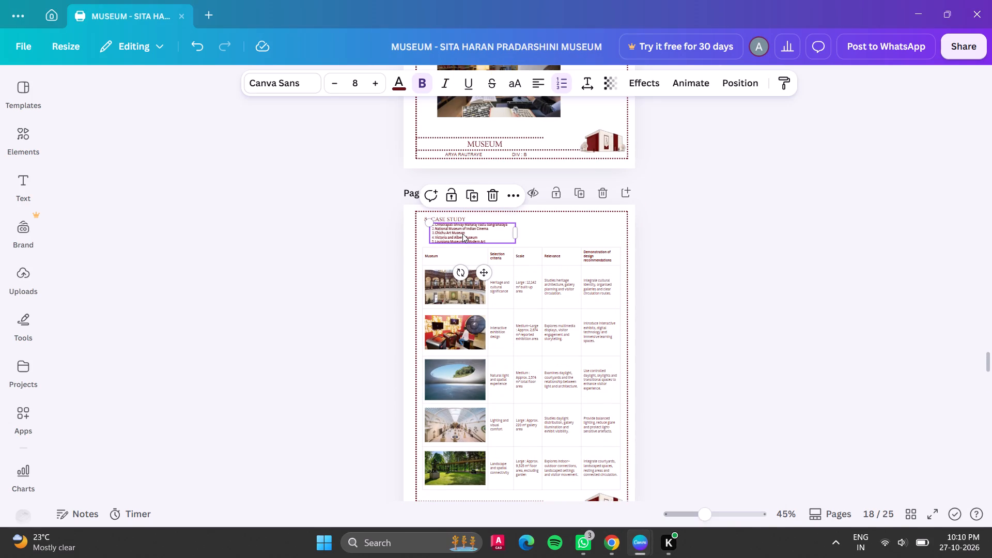
{"action": "key", "text": "ctrl+c"}
{"action": "scroll", "coordinate": [469, 244], "scroll_direction": "down", "scroll_amount": 20}
{"action": "scroll", "coordinate": [469, 244], "scroll_direction": "down", "scroll_amount": 2}
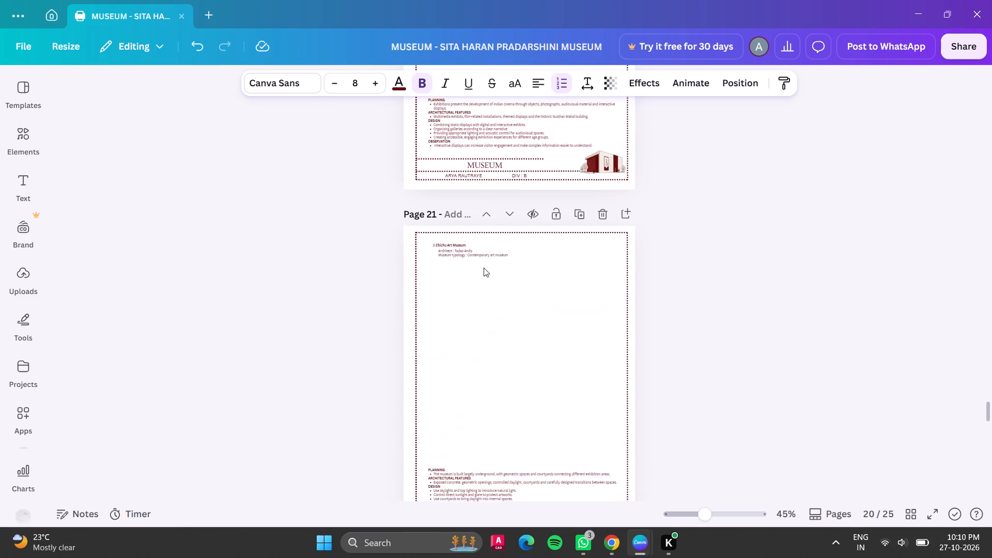
{"action": "scroll", "coordinate": [485, 268], "scroll_direction": "down", "scroll_amount": 17}
{"action": "scroll", "coordinate": [486, 268], "scroll_direction": "down", "scroll_amount": 5}
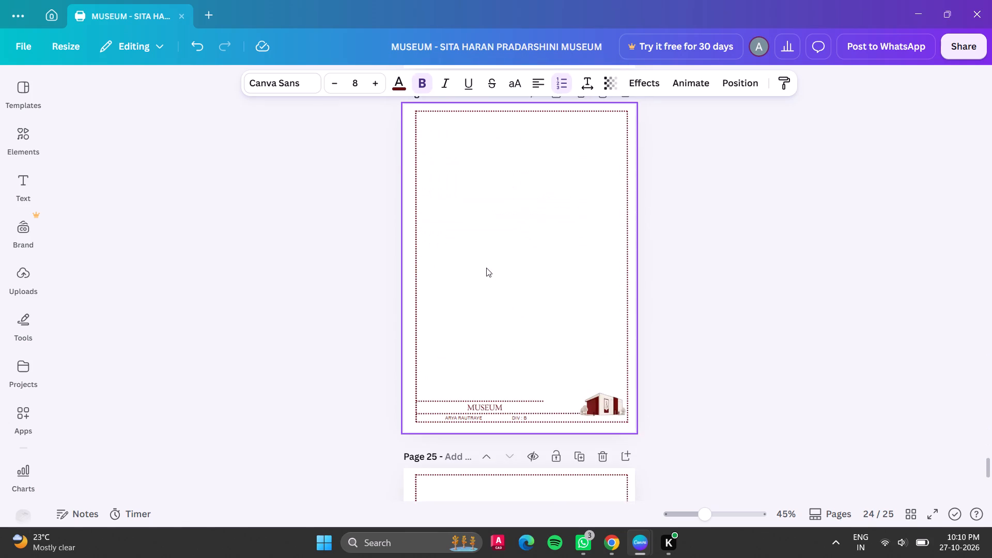
{"action": "scroll", "coordinate": [486, 268], "scroll_direction": "up", "scroll_amount": 2}
{"action": "left_click", "coordinate": [487, 275]}
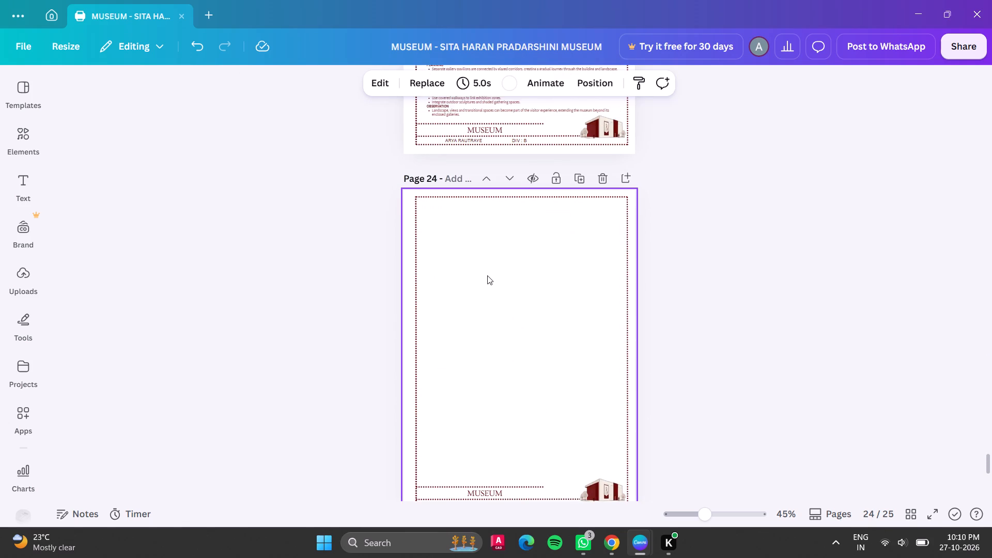
{"action": "key", "text": "ctrl+v"}
{"action": "left_click_drag", "start_coordinate": [741, 263], "coordinate": [739, 271]}
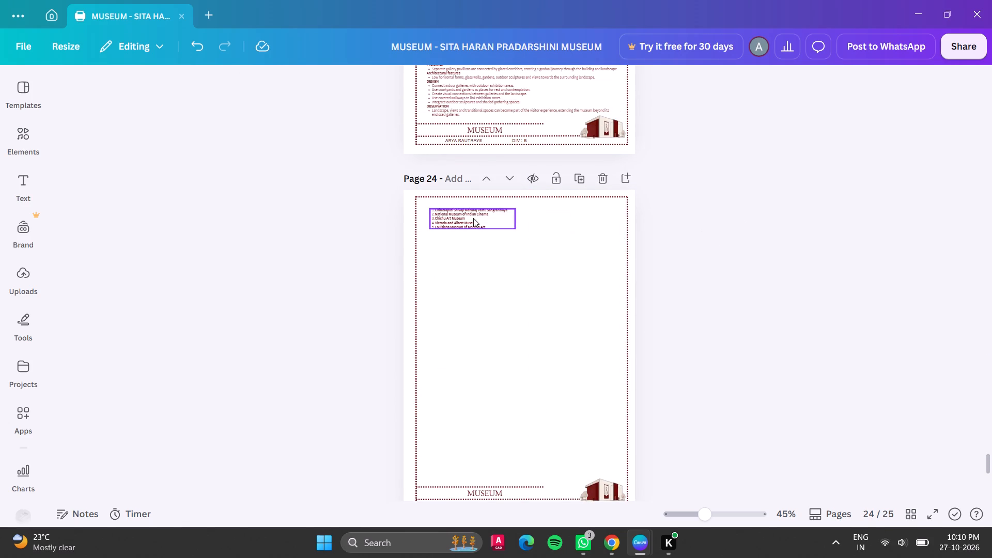
Move the museum list on page 24 slightly closer to the upper-left corner of the dotted border.
{"action": "left_click", "coordinate": [473, 219]}
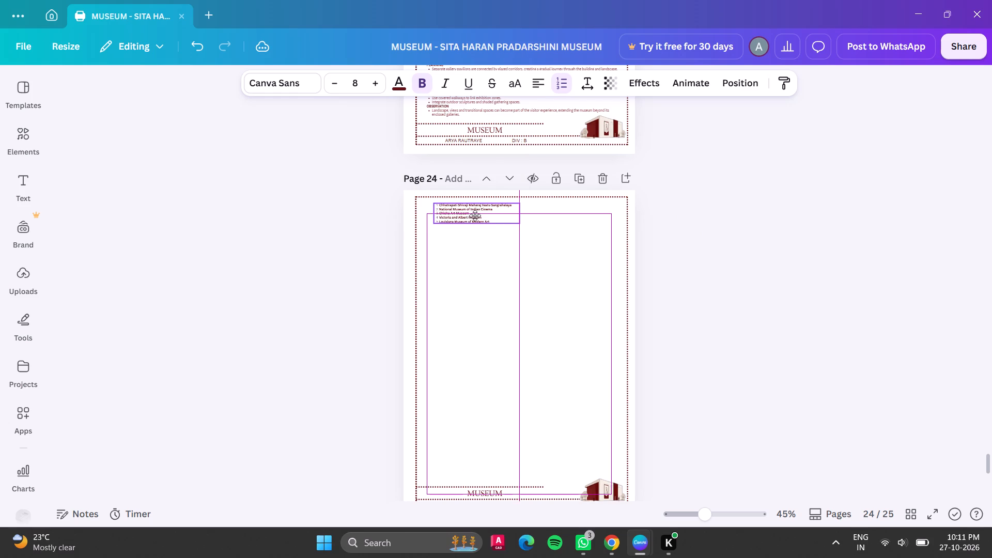
{"action": "scroll", "coordinate": [728, 268], "scroll_direction": "up", "scroll_amount": 3}
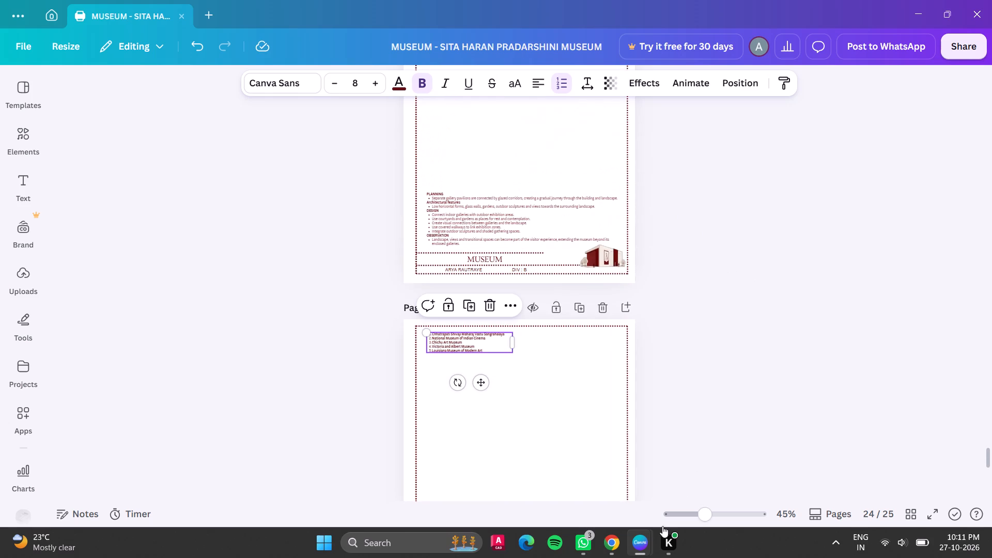
{"action": "left_click", "coordinate": [677, 493]}
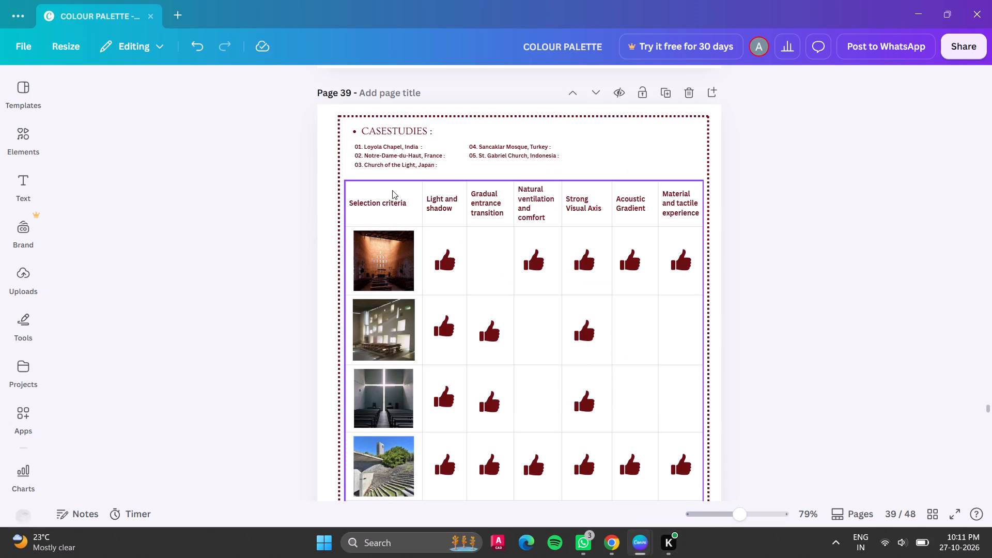
{"action": "left_click", "coordinate": [371, 202]}
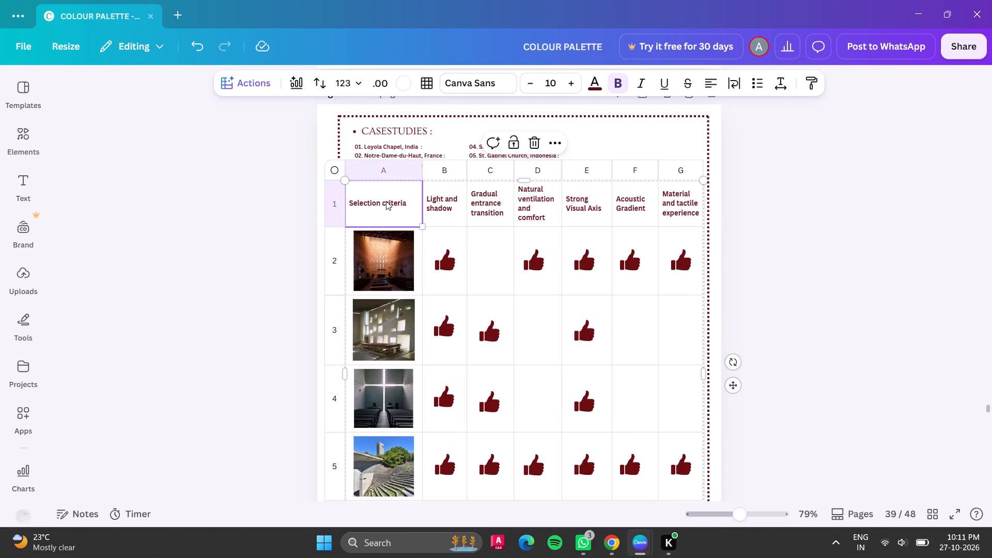
{"action": "left_click_drag", "start_coordinate": [386, 201], "coordinate": [671, 209]}
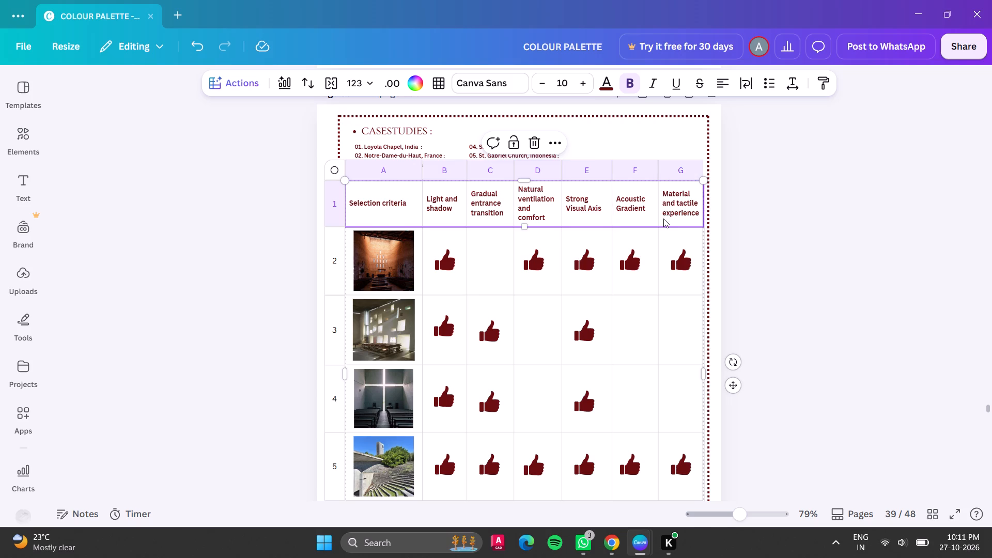
{"action": "key", "text": "ctrl+c"}
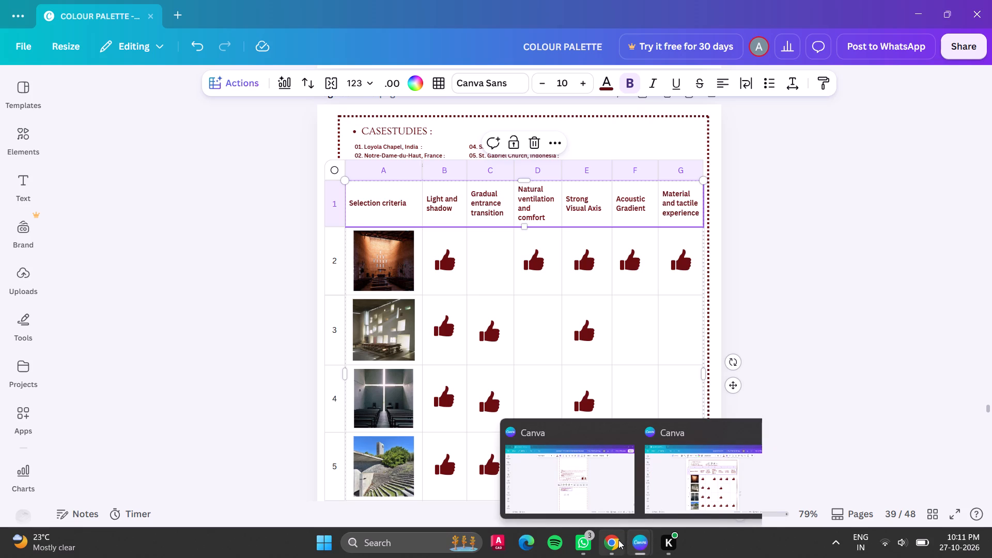
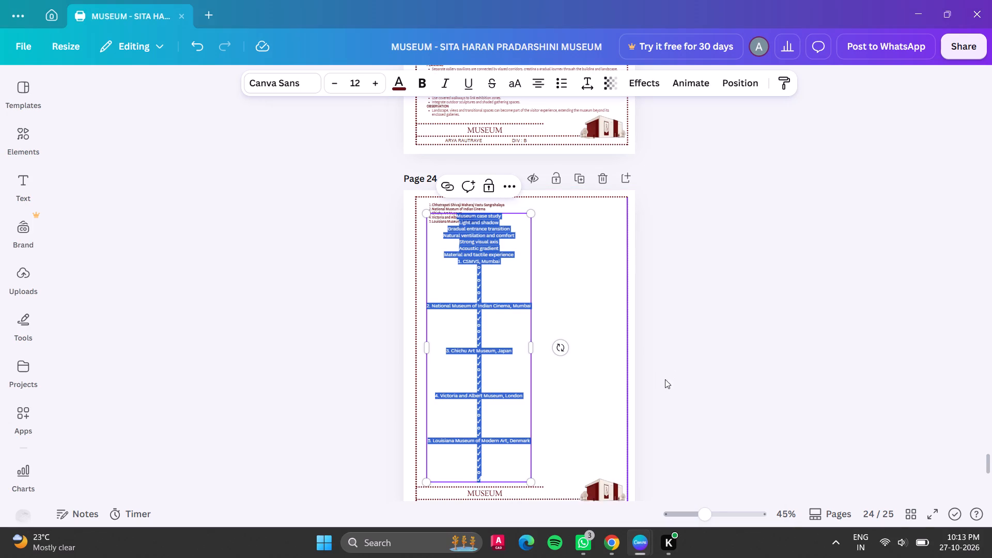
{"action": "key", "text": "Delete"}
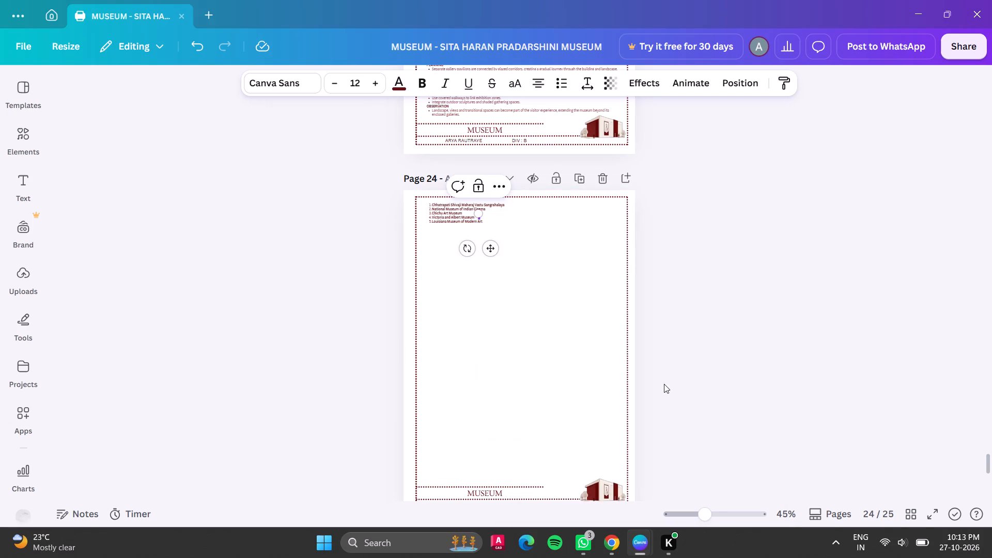
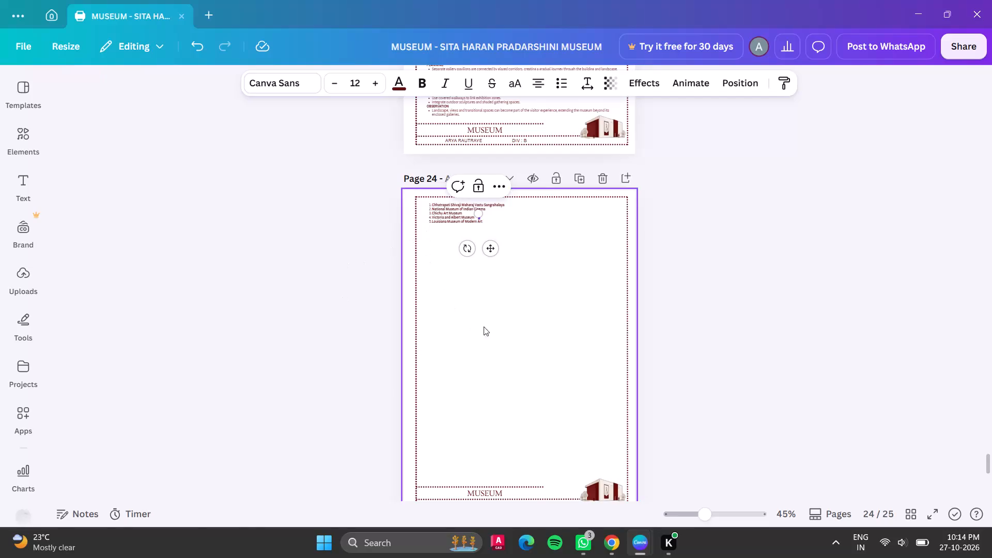
Deselect the emptied text box below the museum list on page 24.
{"action": "left_click", "coordinate": [878, 291]}
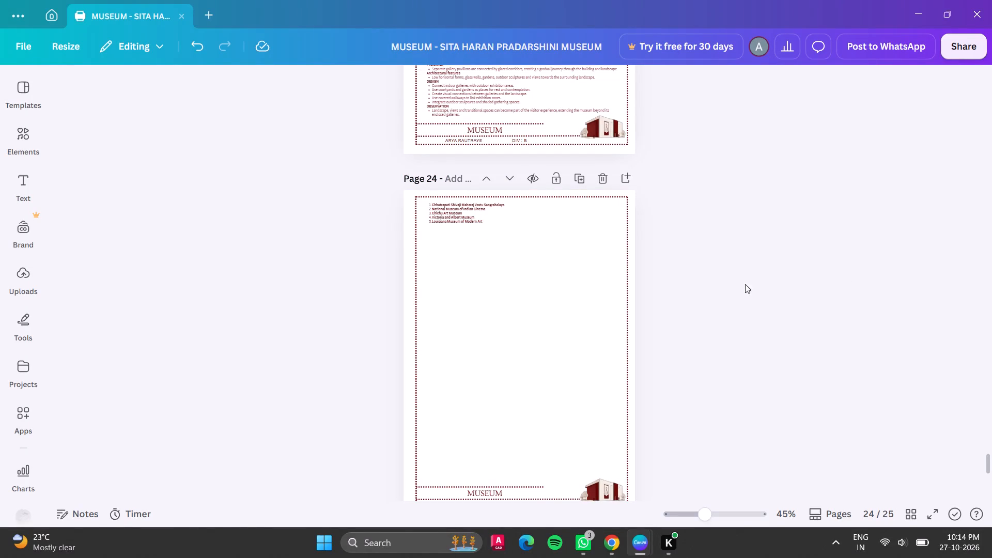
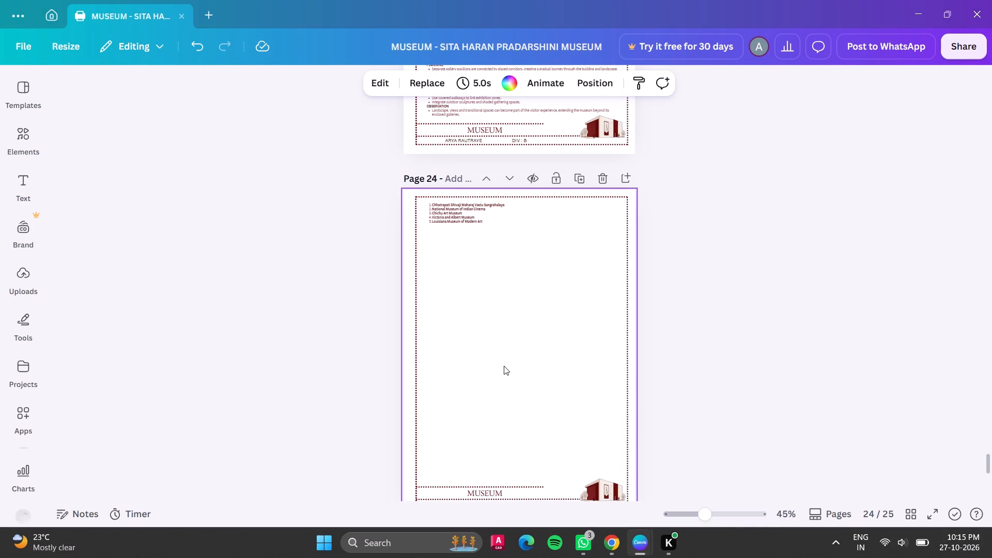
{"action": "key", "text": "ctrl+v"}
Narrow the pasted table from both sides to fit inside the page's dotted border and increase its height.
{"action": "left_click_drag", "start_coordinate": [657, 354], "coordinate": [645, 355]}
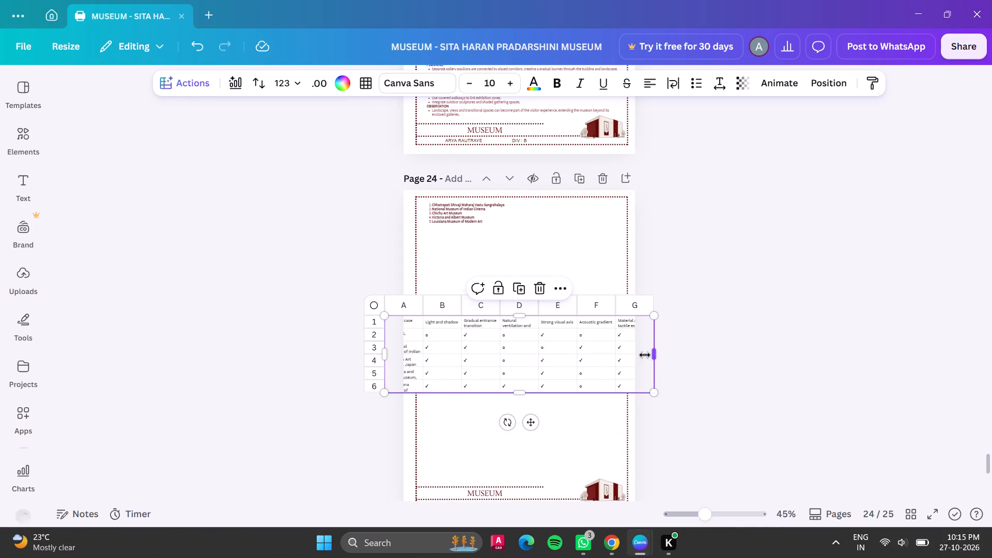
{"action": "left_click_drag", "start_coordinate": [645, 355], "coordinate": [589, 356]}
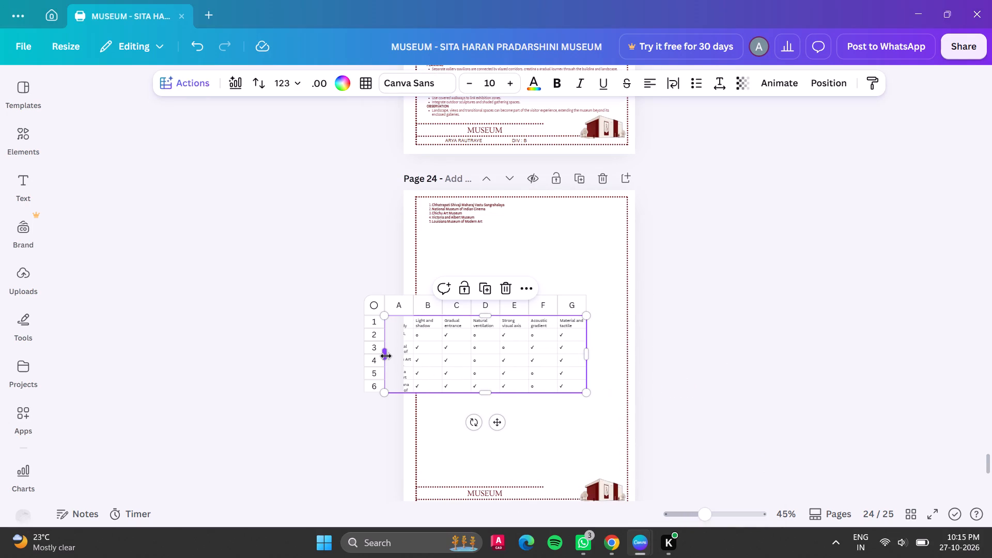
{"action": "left_click_drag", "start_coordinate": [386, 356], "coordinate": [436, 357]}
{"action": "left_click", "coordinate": [728, 365]}
{"action": "left_click", "coordinate": [527, 376]}
{"action": "left_click_drag", "start_coordinate": [512, 393], "coordinate": [515, 411]}
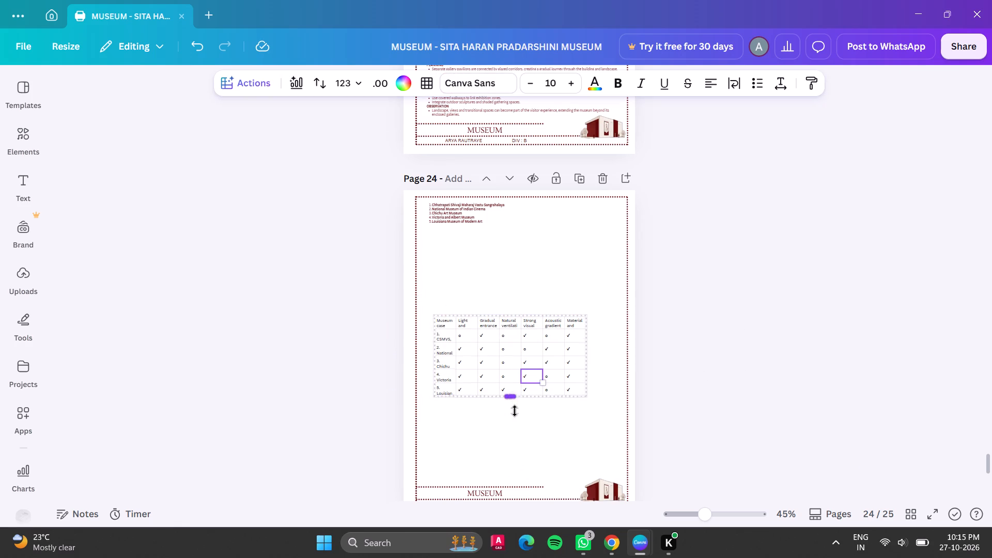
{"action": "left_click_drag", "start_coordinate": [515, 411], "coordinate": [510, 466]}
{"action": "left_click", "coordinate": [767, 427]}
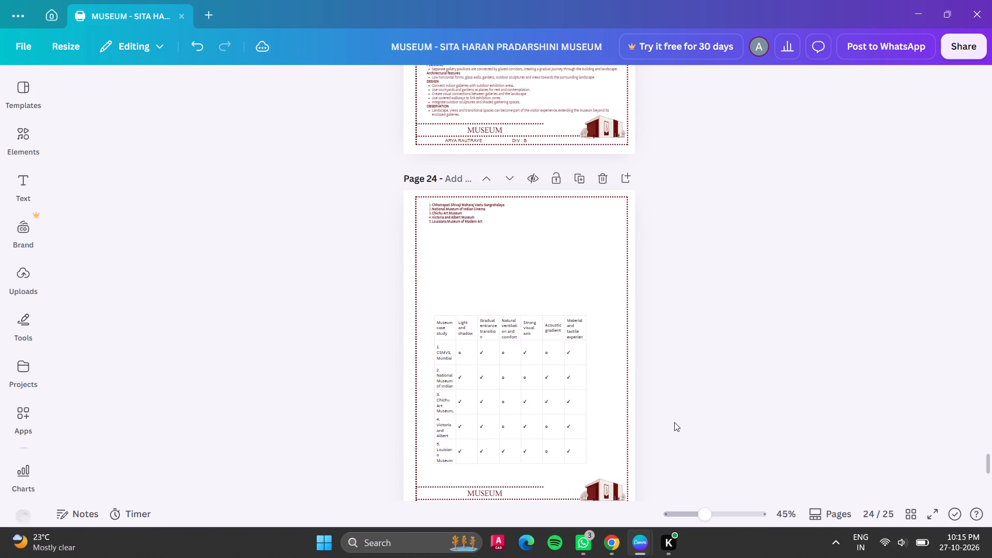
Move the table up beneath the museum list and enlarge it to fill the space inside the page border.
{"action": "left_click", "coordinate": [576, 404]}
{"action": "left_click_drag", "start_coordinate": [521, 493], "coordinate": [531, 409]}
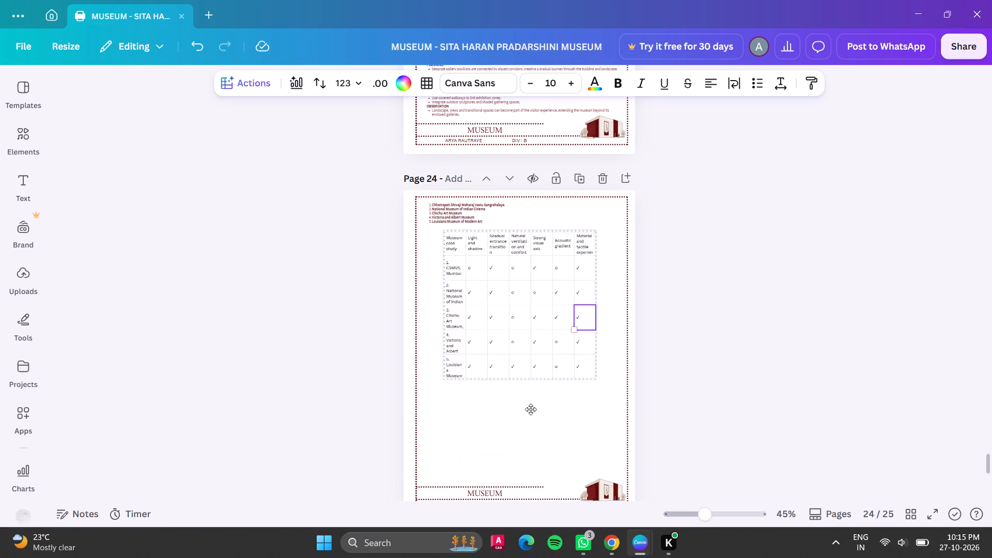
{"action": "left_click_drag", "start_coordinate": [531, 409], "coordinate": [519, 410]}
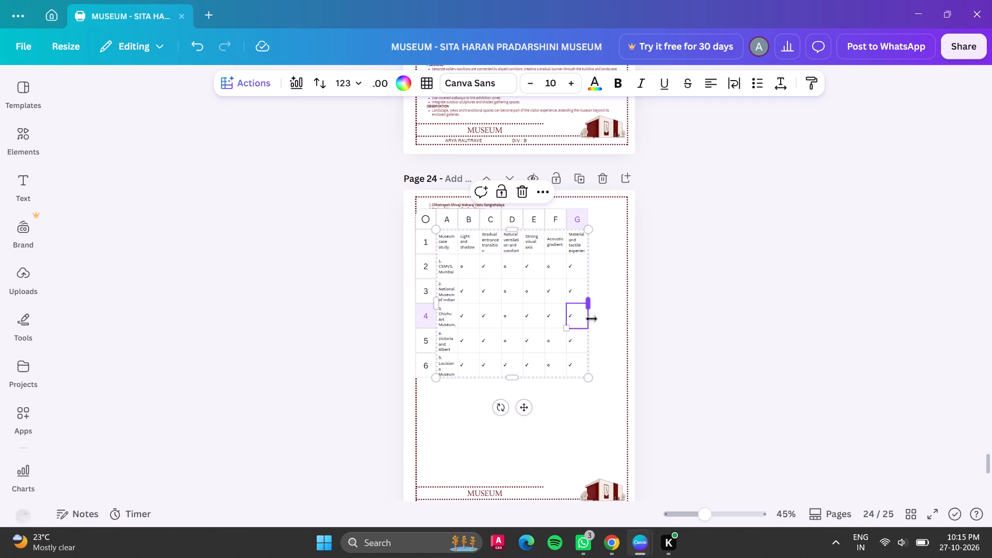
{"action": "left_click_drag", "start_coordinate": [588, 307], "coordinate": [615, 309]}
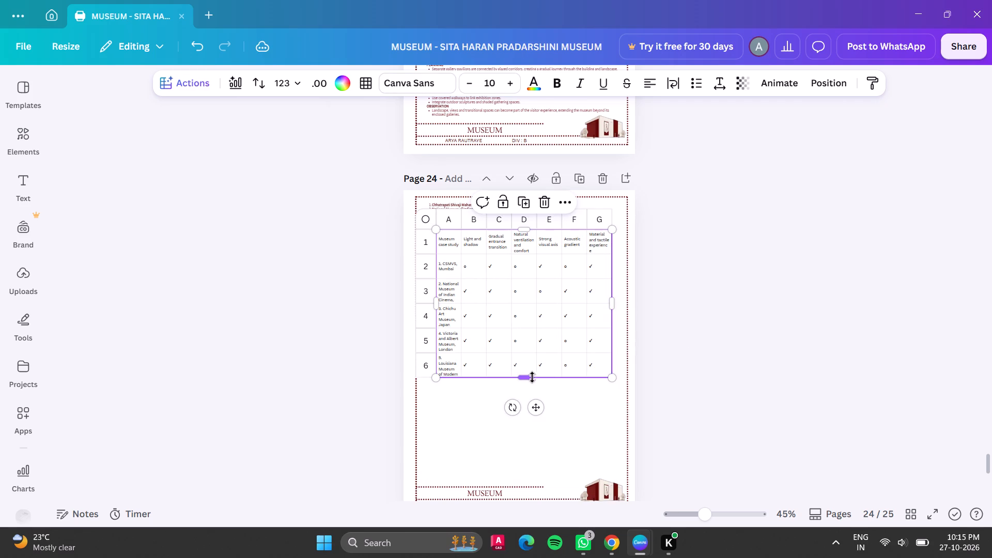
{"action": "left_click_drag", "start_coordinate": [526, 380], "coordinate": [521, 429]}
{"action": "left_click_drag", "start_coordinate": [522, 424], "coordinate": [524, 461]}
{"action": "left_click", "coordinate": [761, 427]}
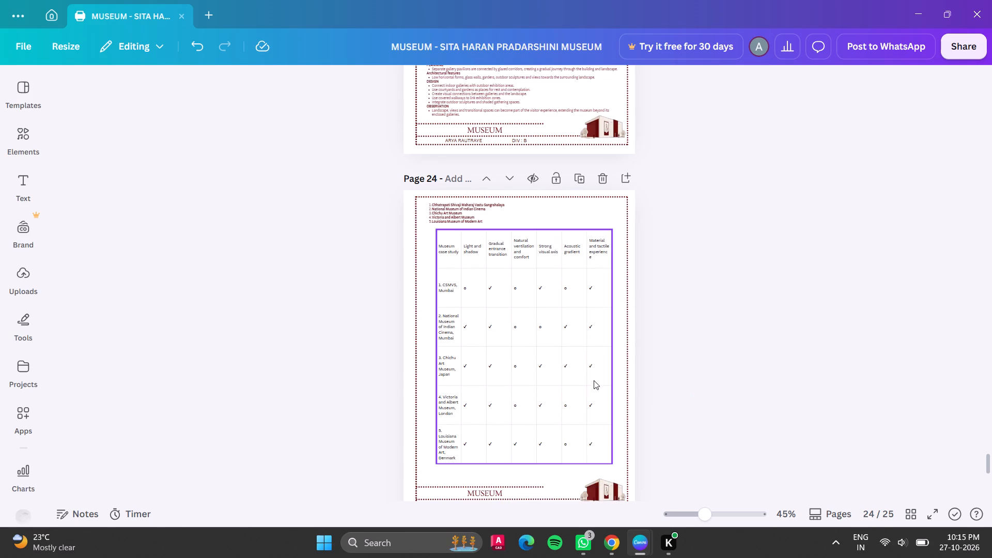
{"action": "left_click_drag", "start_coordinate": [705, 515], "coordinate": [715, 515]}
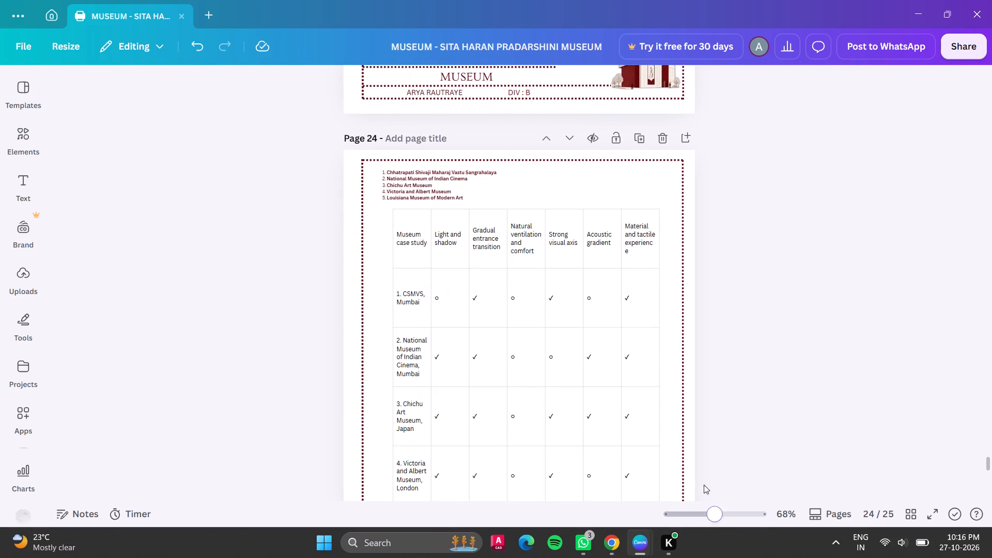
{"action": "scroll", "coordinate": [718, 427], "scroll_direction": "down", "scroll_amount": 3}
{"action": "left_click", "coordinate": [609, 359]}
{"action": "left_click_drag", "start_coordinate": [391, 258], "coordinate": [379, 258]}
{"action": "left_click", "coordinate": [788, 263]}
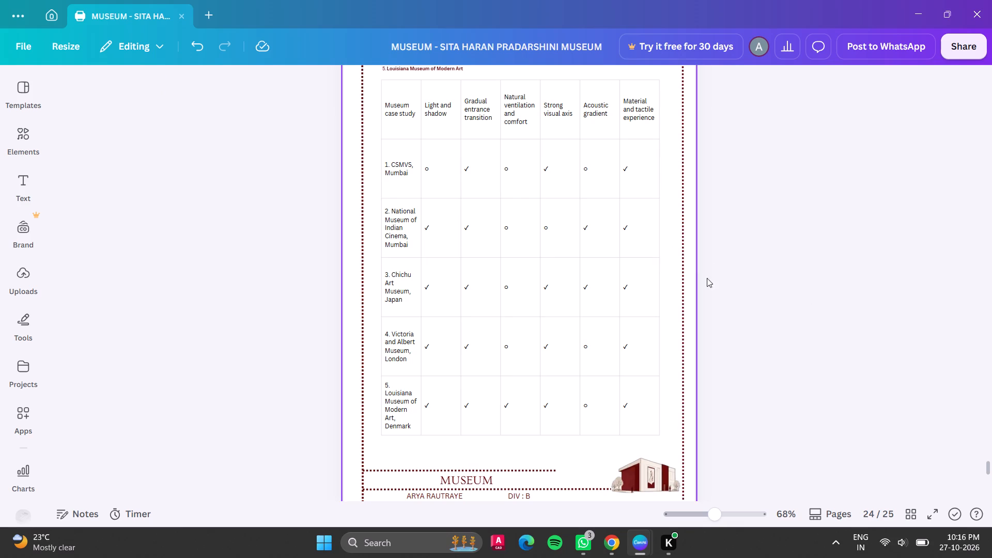
Set the text size of all cells in the page 24 table to 8.
{"action": "scroll", "coordinate": [414, 175], "scroll_direction": "up", "scroll_amount": 14}
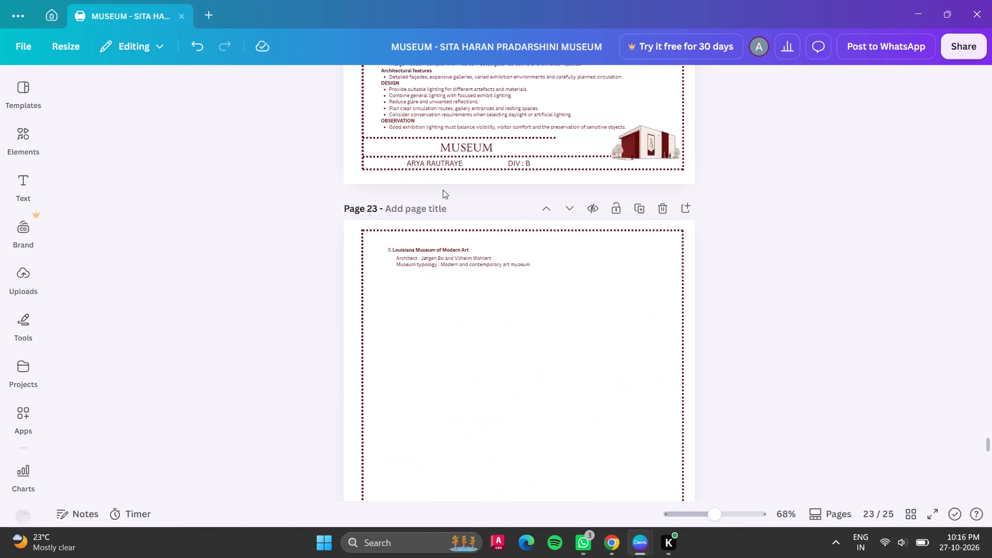
{"action": "scroll", "coordinate": [443, 190], "scroll_direction": "up", "scroll_amount": 20}
{"action": "scroll", "coordinate": [443, 190], "scroll_direction": "up", "scroll_amount": 2}
{"action": "scroll", "coordinate": [443, 190], "scroll_direction": "down", "scroll_amount": 12}
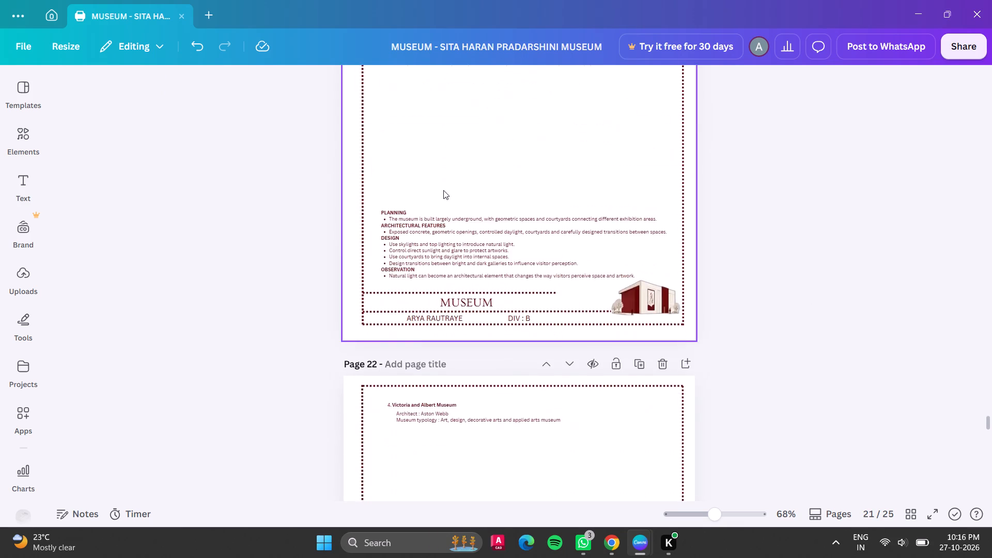
{"action": "scroll", "coordinate": [443, 190], "scroll_direction": "down", "scroll_amount": 20}
{"action": "scroll", "coordinate": [443, 190], "scroll_direction": "down", "scroll_amount": 9}
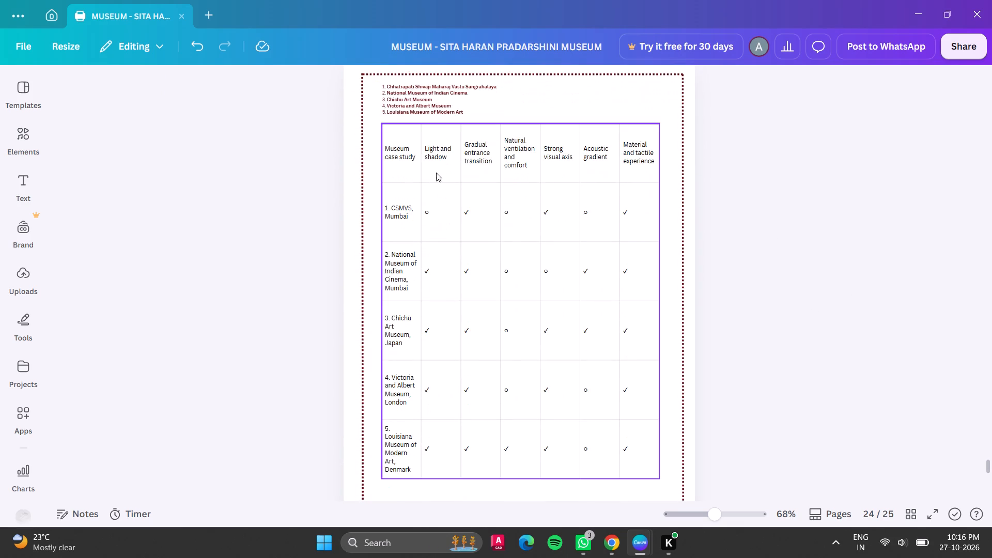
{"action": "left_click_drag", "start_coordinate": [406, 152], "coordinate": [654, 364]}
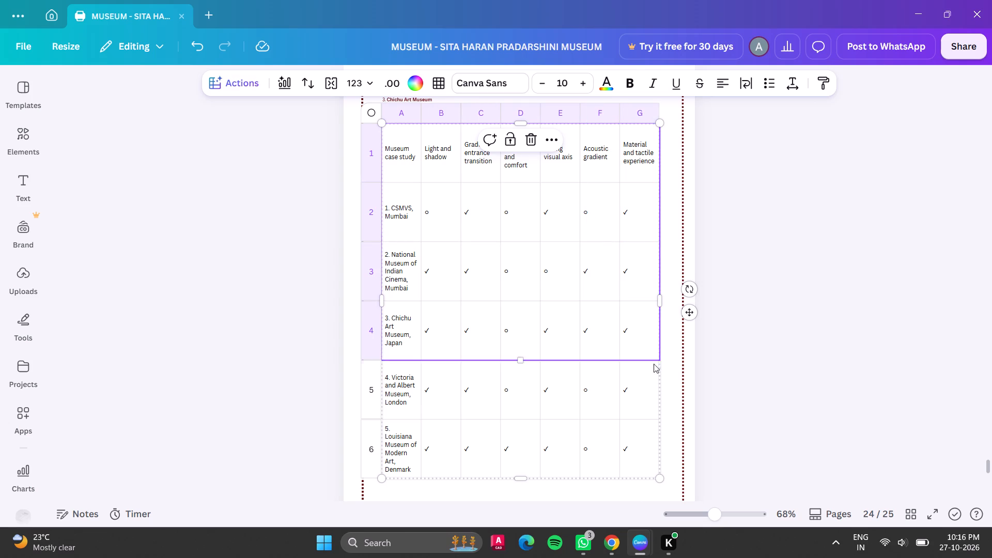
{"action": "left_click_drag", "start_coordinate": [654, 364], "coordinate": [652, 458]}
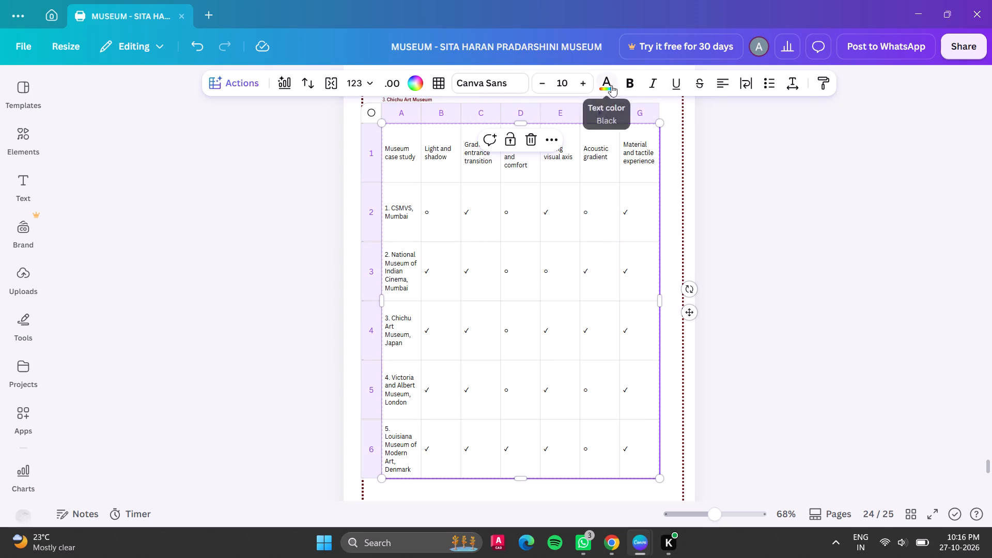
{"action": "left_click", "coordinate": [566, 84]}
{"action": "key", "text": "8"}
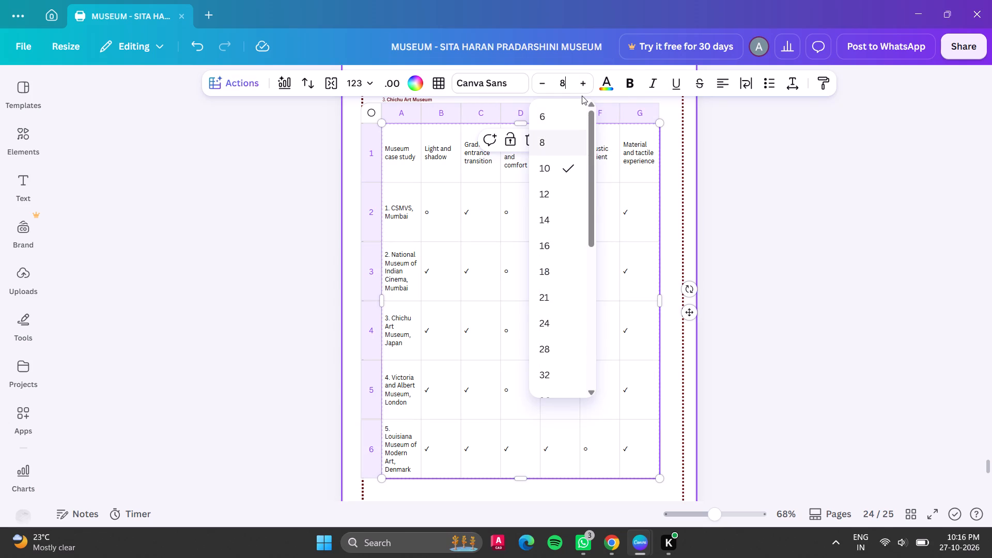
{"action": "key", "text": "Return"}
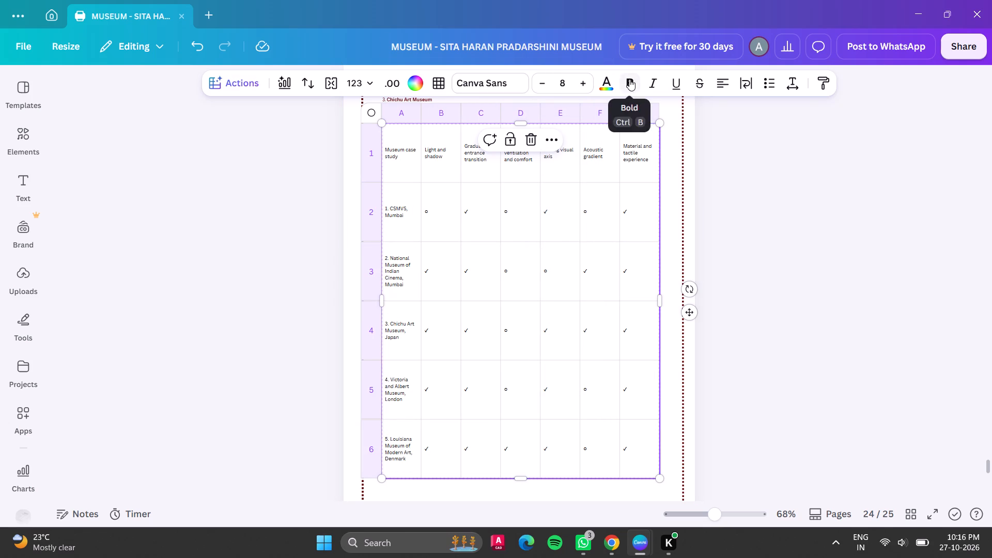
Change the text colour of the whole table to the design's dark maroon.
{"action": "left_click", "coordinate": [607, 82]}
{"action": "left_click", "coordinate": [133, 212]}
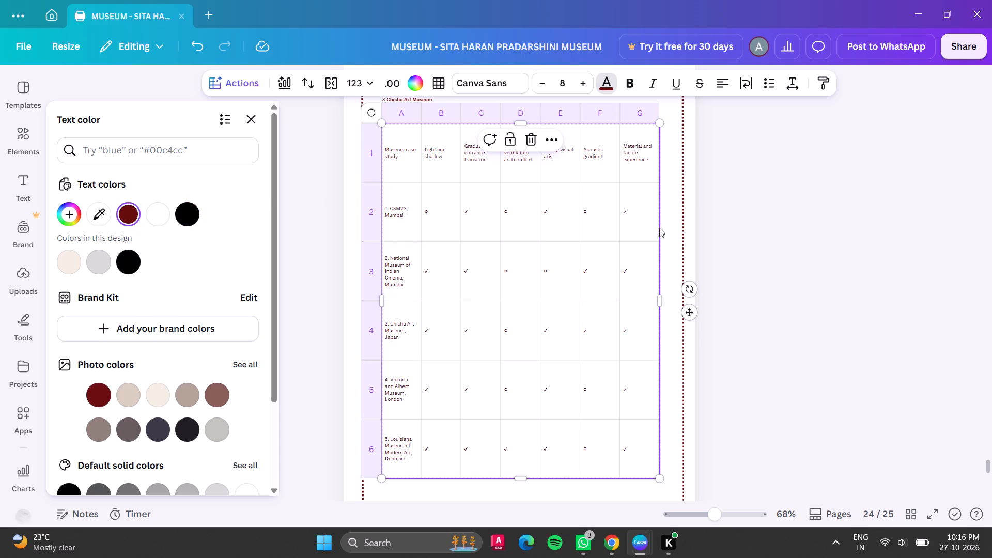
{"action": "left_click", "coordinate": [732, 228]}
{"action": "left_click", "coordinate": [741, 237]}
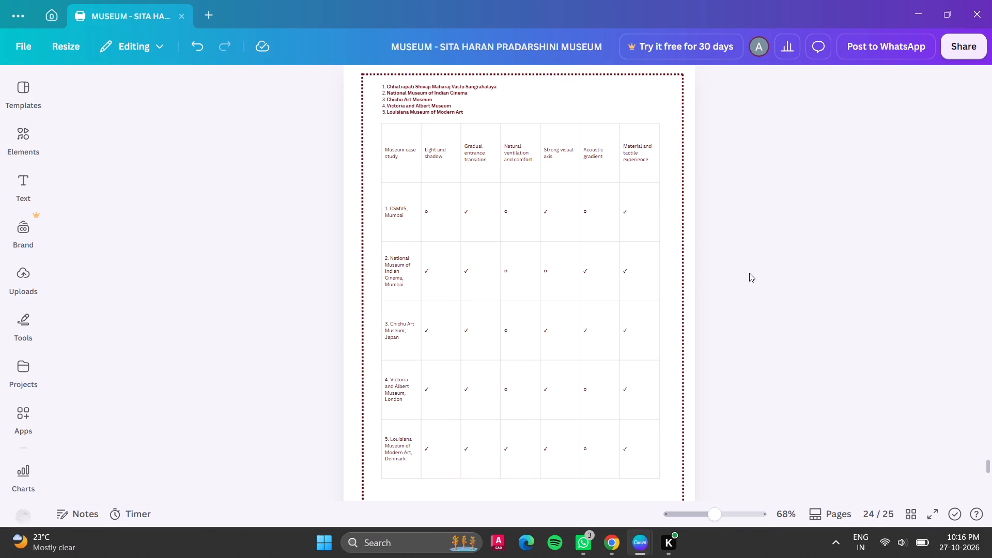
Make the table's header row bold, from Museum case study to Material and tactile experience.
{"action": "left_click", "coordinate": [406, 159]}
{"action": "left_click_drag", "start_coordinate": [404, 158], "coordinate": [624, 154]}
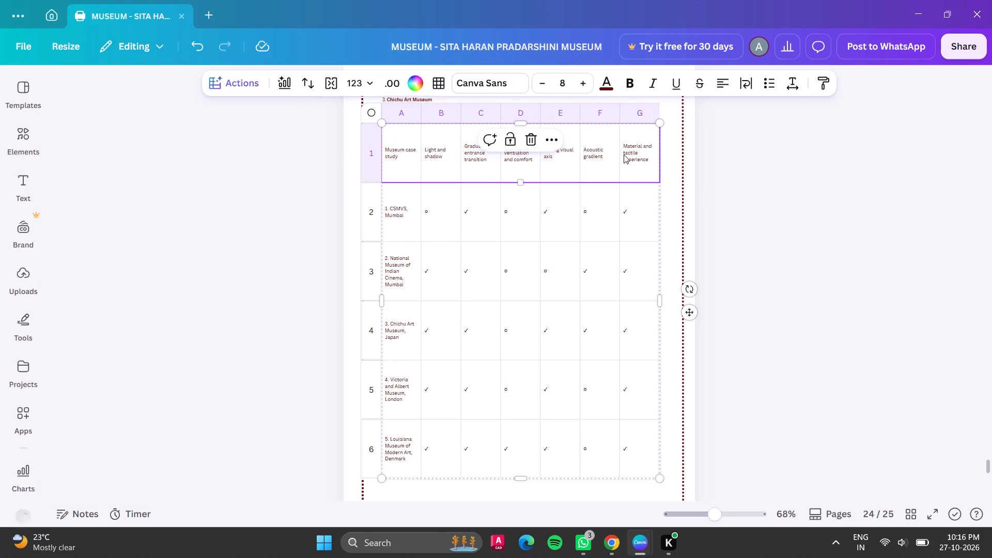
{"action": "left_click_drag", "start_coordinate": [624, 154], "coordinate": [630, 154]}
{"action": "left_click", "coordinate": [633, 79]}
{"action": "left_click", "coordinate": [799, 205]}
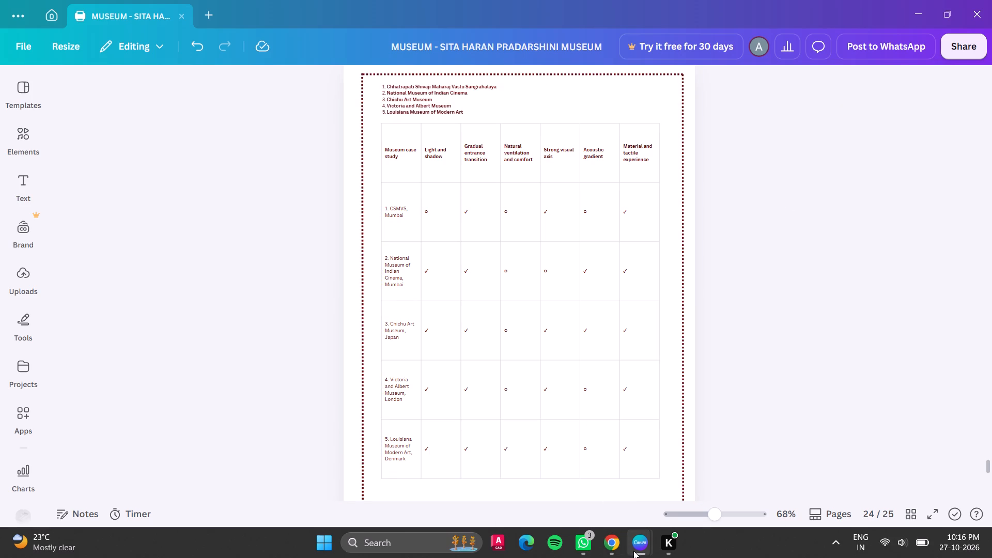
Switch to the COLOUR PALETTE design and examine its case study comparison tables on pages 39 and 33 as a layout reference.
{"action": "left_click", "coordinate": [684, 487]}
{"action": "left_click", "coordinate": [845, 234]}
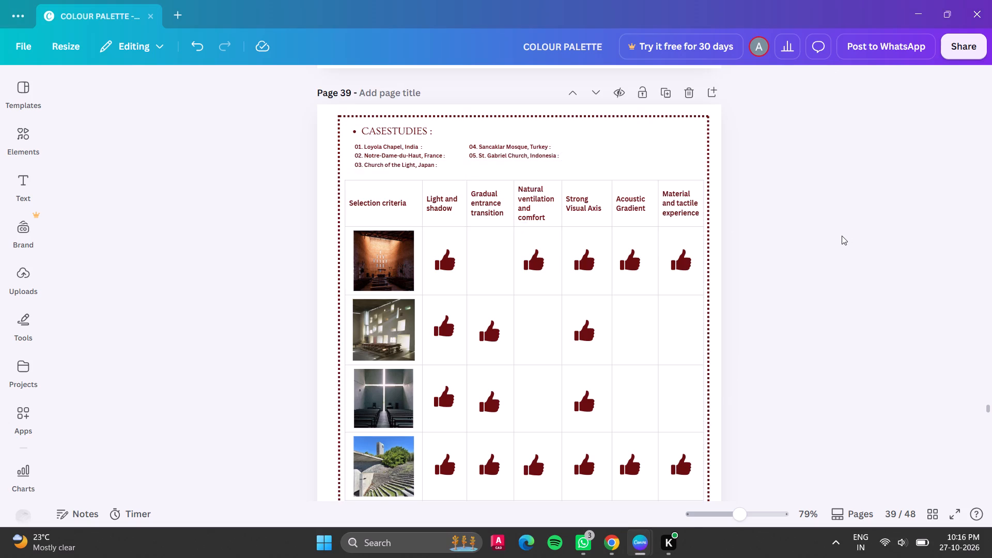
{"action": "scroll", "coordinate": [842, 236], "scroll_direction": "down", "scroll_amount": 1}
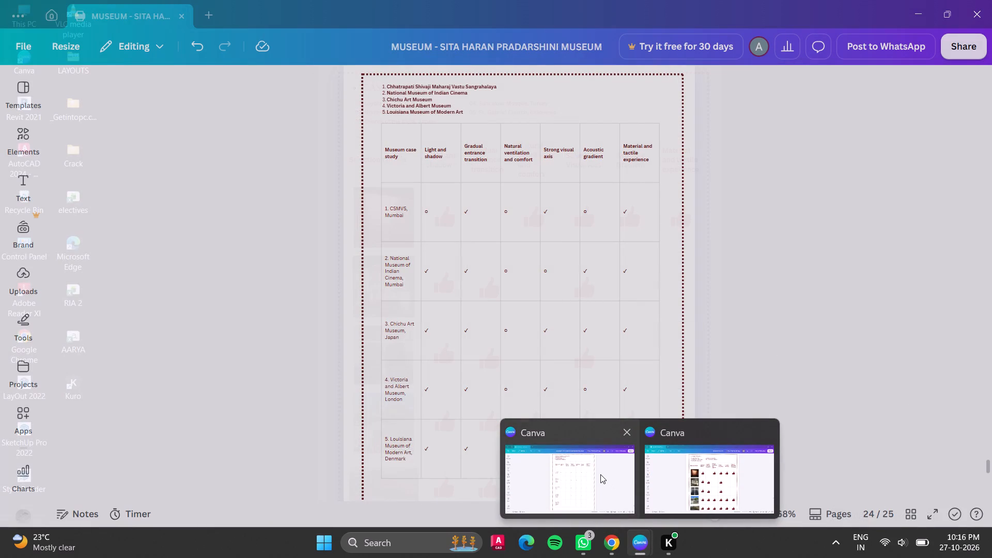
{"action": "left_click", "coordinate": [876, 278]}
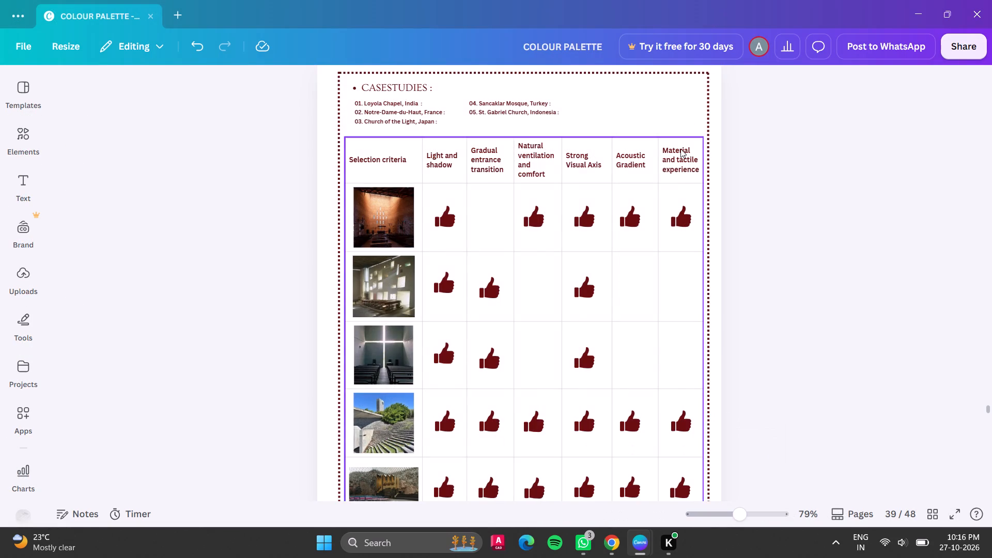
{"action": "left_click", "coordinate": [680, 149]}
{"action": "left_click", "coordinate": [637, 161]}
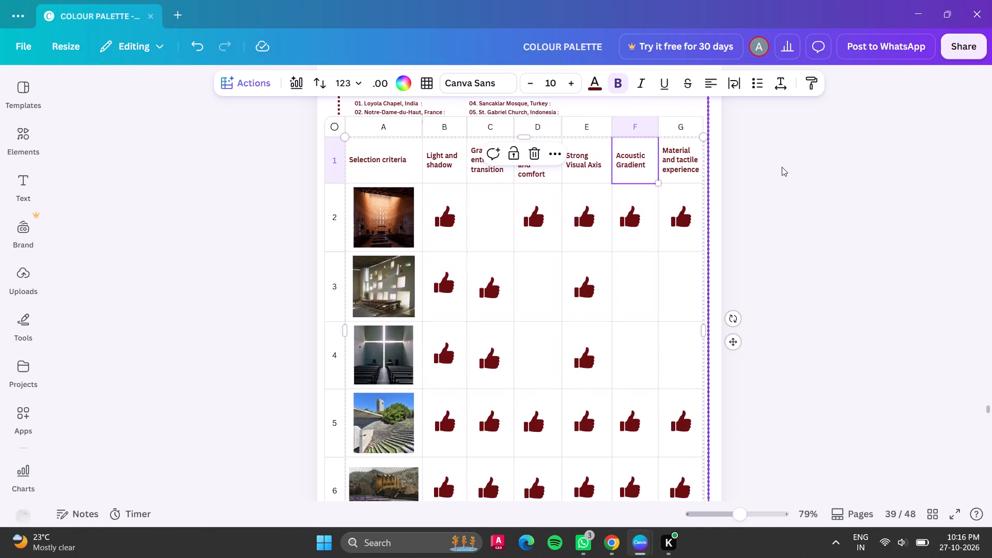
{"action": "left_click", "coordinate": [784, 166]}
{"action": "left_click", "coordinate": [678, 177]}
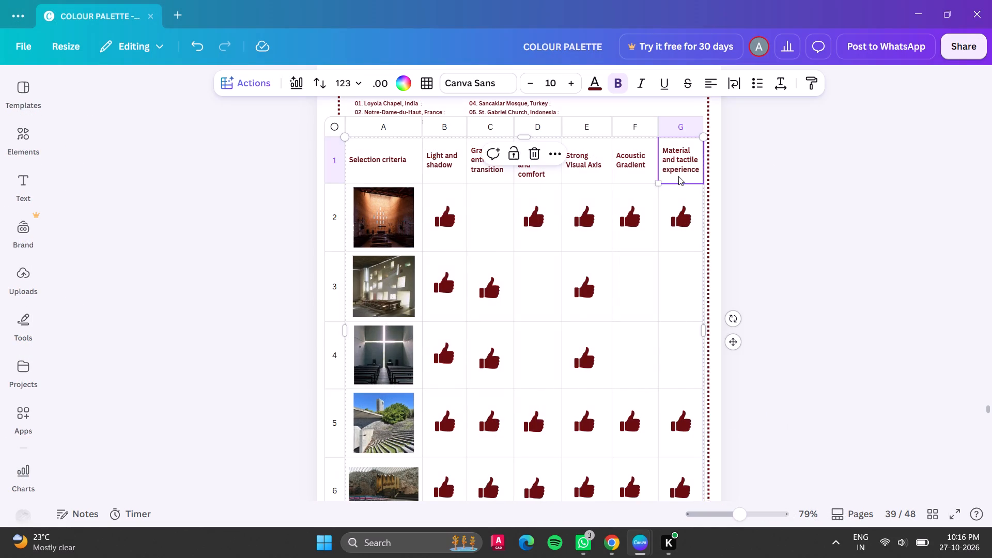
{"action": "scroll", "coordinate": [809, 182], "scroll_direction": "up", "scroll_amount": 9}
{"action": "left_click", "coordinate": [805, 185]}
{"action": "scroll", "coordinate": [764, 185], "scroll_direction": "up", "scroll_amount": 6}
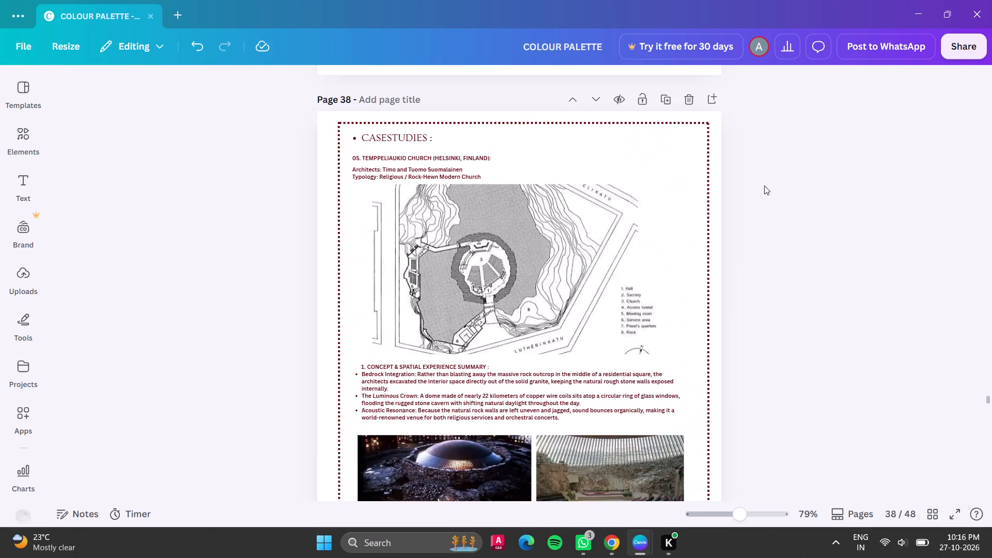
{"action": "scroll", "coordinate": [764, 185], "scroll_direction": "up", "scroll_amount": 20}
{"action": "scroll", "coordinate": [764, 185], "scroll_direction": "up", "scroll_amount": 20}
{"action": "scroll", "coordinate": [764, 185], "scroll_direction": "up", "scroll_amount": 1}
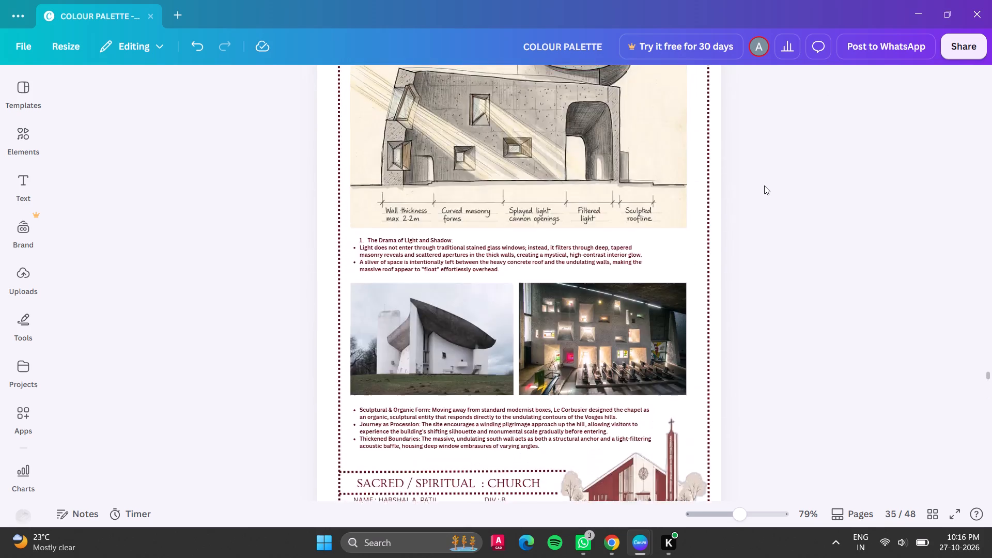
{"action": "scroll", "coordinate": [764, 185], "scroll_direction": "up", "scroll_amount": 20}
{"action": "scroll", "coordinate": [764, 185], "scroll_direction": "up", "scroll_amount": 10}
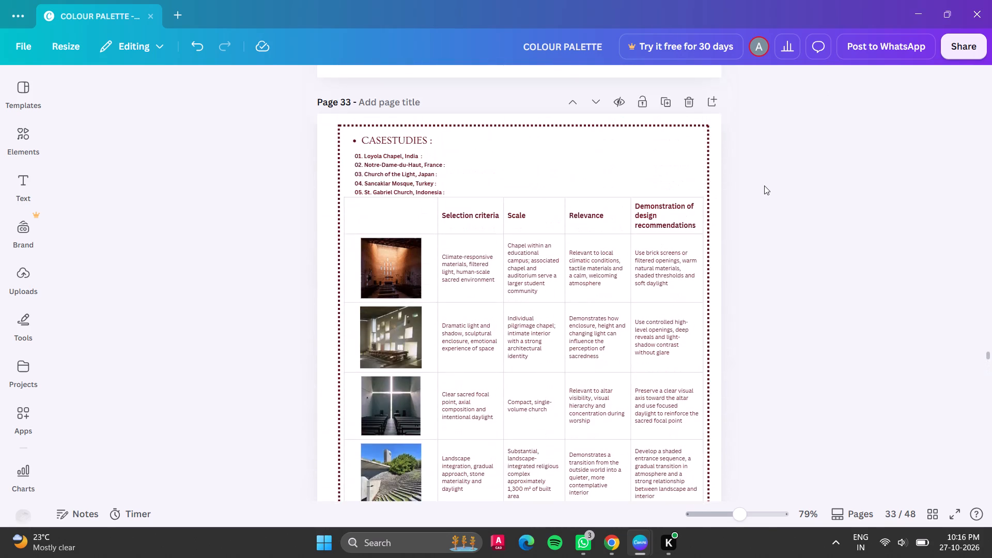
Check the text formatting of the header and first case study cell in the page 33 table's Demonstration of design recommendations column.
{"action": "left_click", "coordinate": [646, 209]}
{"action": "left_click", "coordinate": [656, 284]}
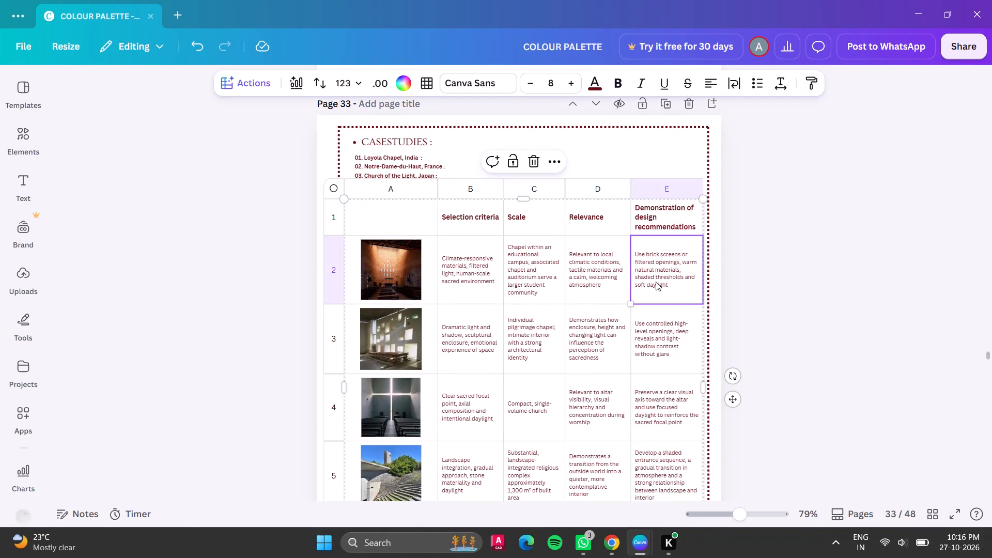
{"action": "left_click", "coordinate": [865, 223]}
Examine the page 39 selection criteria table in the COLOUR PALETTE design, ending back in the museum design at page 24.
{"action": "scroll", "coordinate": [799, 218], "scroll_direction": "up", "scroll_amount": 20}
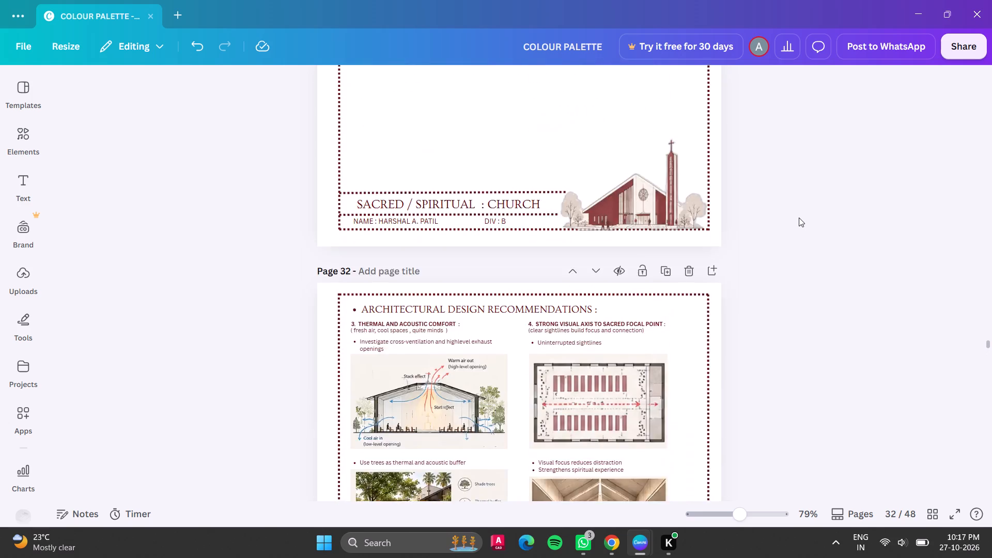
{"action": "scroll", "coordinate": [799, 218], "scroll_direction": "up", "scroll_amount": 20}
{"action": "scroll", "coordinate": [799, 218], "scroll_direction": "up", "scroll_amount": 15}
{"action": "scroll", "coordinate": [799, 218], "scroll_direction": "down", "scroll_amount": 1}
{"action": "scroll", "coordinate": [799, 218], "scroll_direction": "up", "scroll_amount": 9}
{"action": "scroll", "coordinate": [799, 218], "scroll_direction": "down", "scroll_amount": 1}
{"action": "scroll", "coordinate": [799, 218], "scroll_direction": "up", "scroll_amount": 9}
{"action": "scroll", "coordinate": [805, 222], "scroll_direction": "down", "scroll_amount": 5}
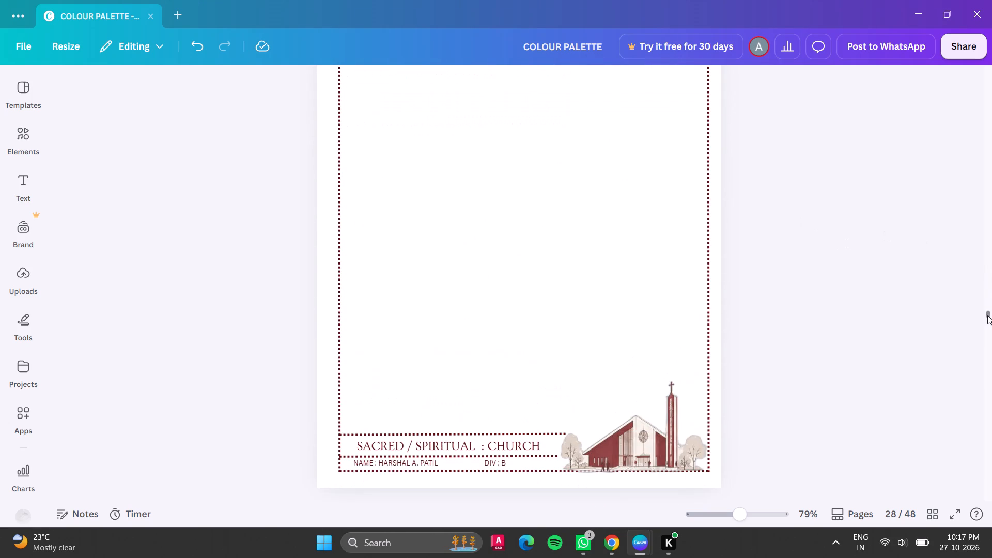
{"action": "left_click_drag", "start_coordinate": [988, 313], "coordinate": [986, 385]}
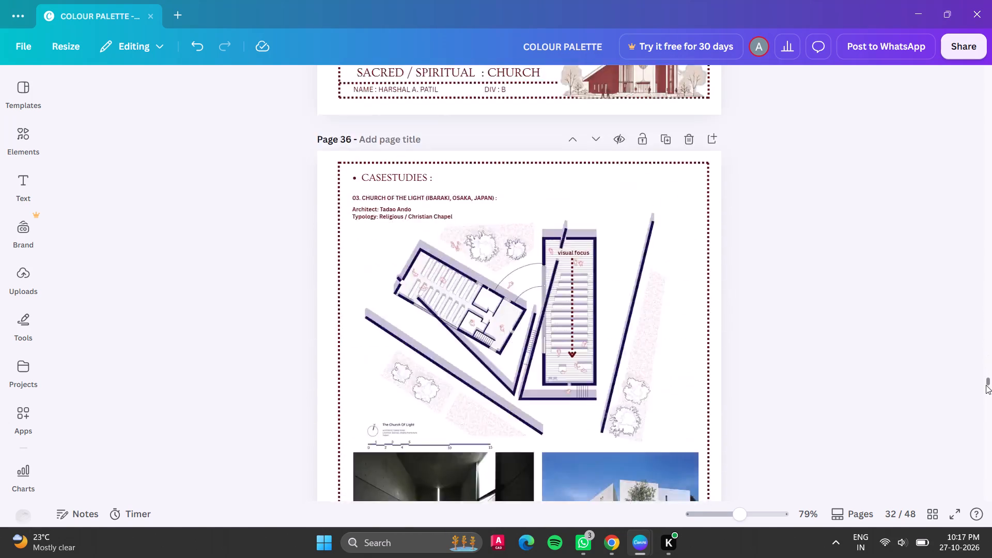
{"action": "left_click_drag", "start_coordinate": [986, 385], "coordinate": [985, 409]}
{"action": "scroll", "coordinate": [762, 326], "scroll_direction": "up", "scroll_amount": 3}
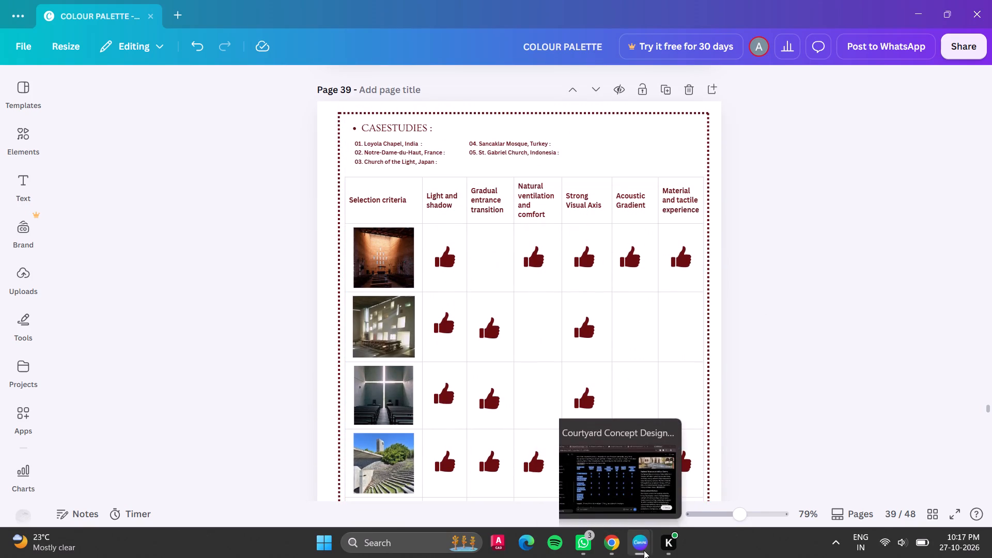
{"action": "left_click", "coordinate": [609, 490]}
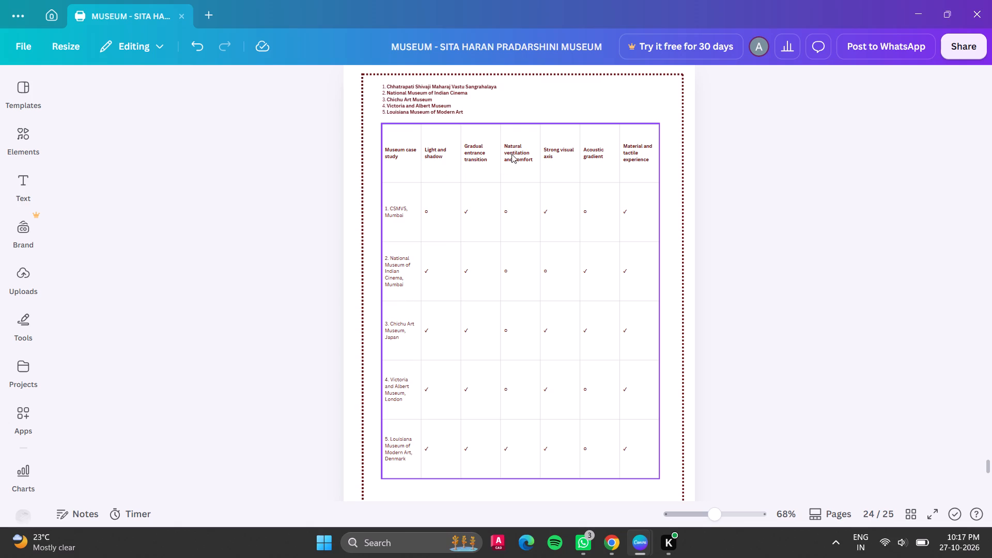
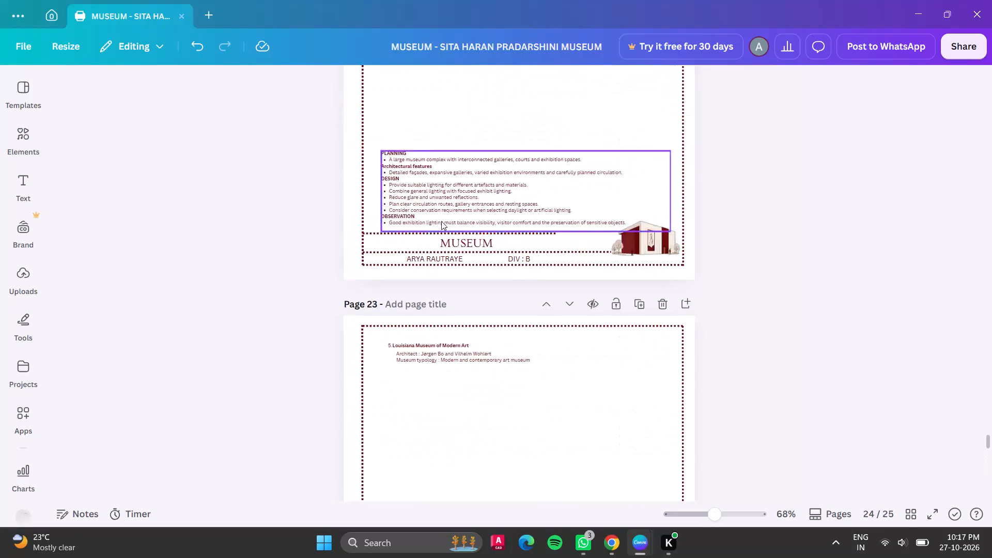
Examine the museum case study pages back to page 18's comparison table, ending at the museum list and table on page 24.
{"action": "scroll", "coordinate": [441, 221], "scroll_direction": "up", "scroll_amount": 13}
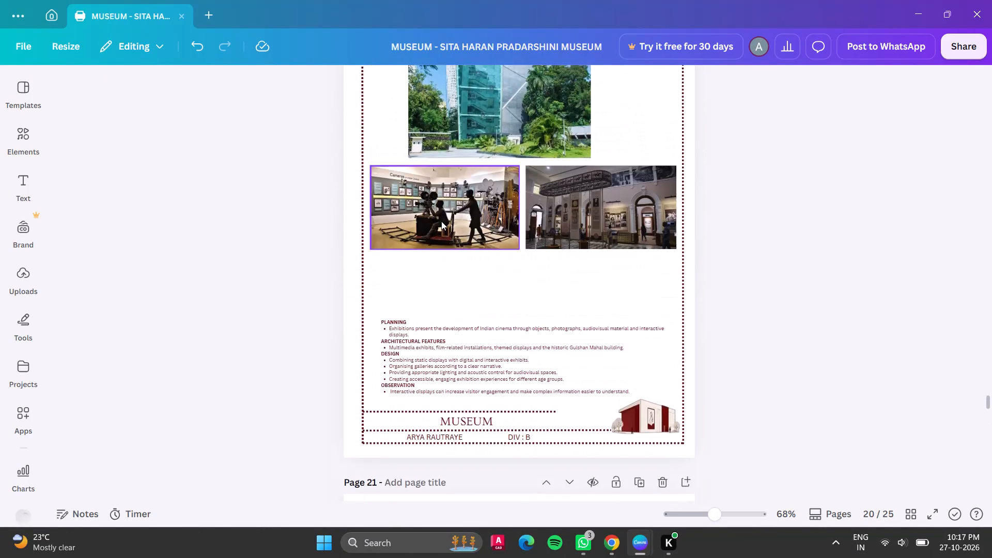
{"action": "scroll", "coordinate": [441, 221], "scroll_direction": "up", "scroll_amount": 9}
{"action": "scroll", "coordinate": [441, 221], "scroll_direction": "down", "scroll_amount": 1}
{"action": "scroll", "coordinate": [441, 221], "scroll_direction": "up", "scroll_amount": 7}
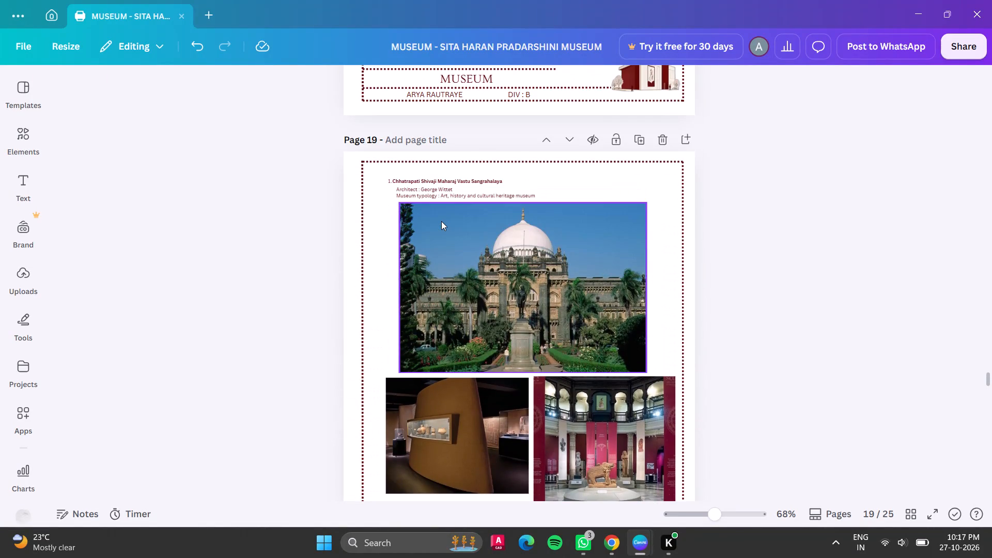
{"action": "scroll", "coordinate": [508, 193], "scroll_direction": "up", "scroll_amount": 11}
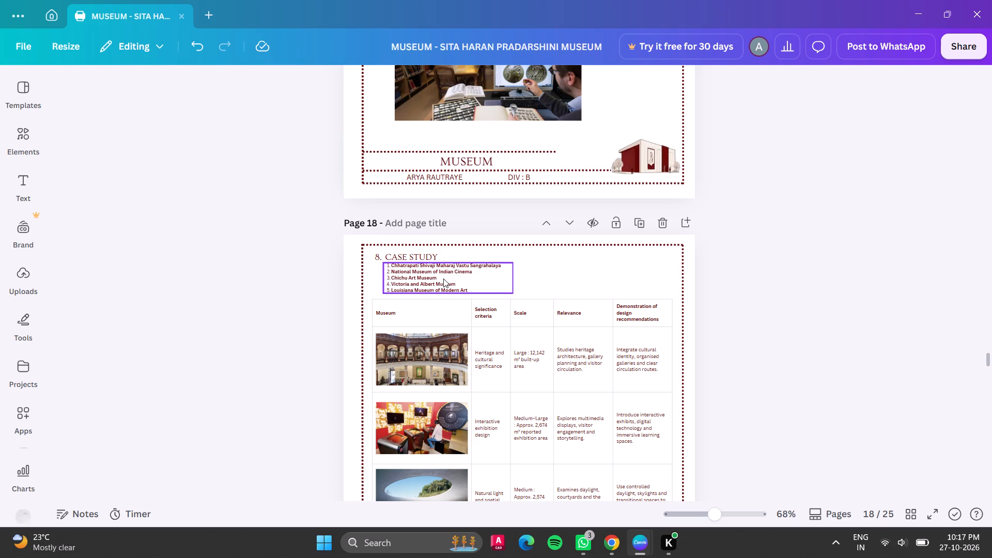
{"action": "scroll", "coordinate": [563, 283], "scroll_direction": "down", "scroll_amount": 5}
{"action": "left_click_drag", "start_coordinate": [991, 367], "coordinate": [980, 433]}
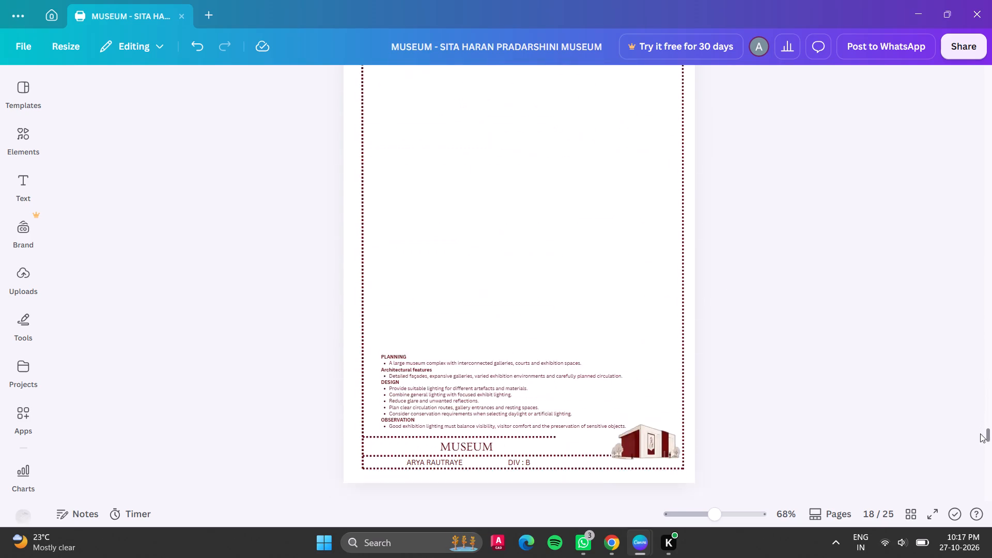
{"action": "left_click_drag", "start_coordinate": [980, 433], "coordinate": [977, 466]}
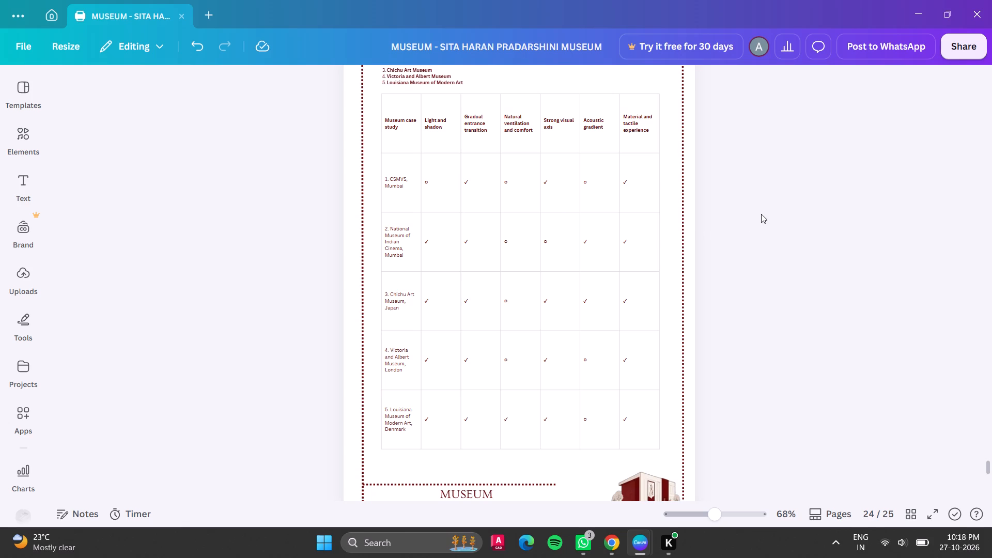
{"action": "scroll", "coordinate": [601, 192], "scroll_direction": "up", "scroll_amount": 6}
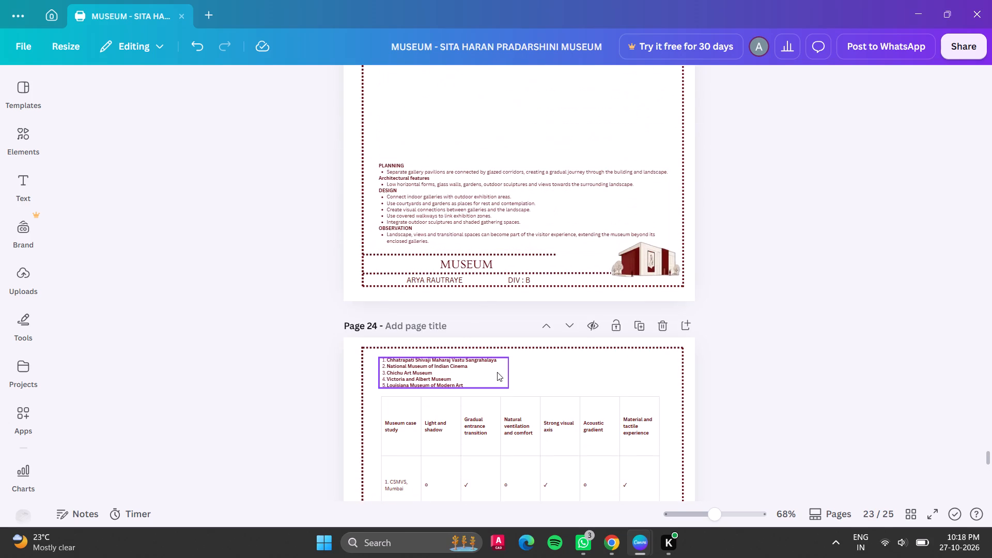
{"action": "scroll", "coordinate": [456, 385], "scroll_direction": "down", "scroll_amount": 3}
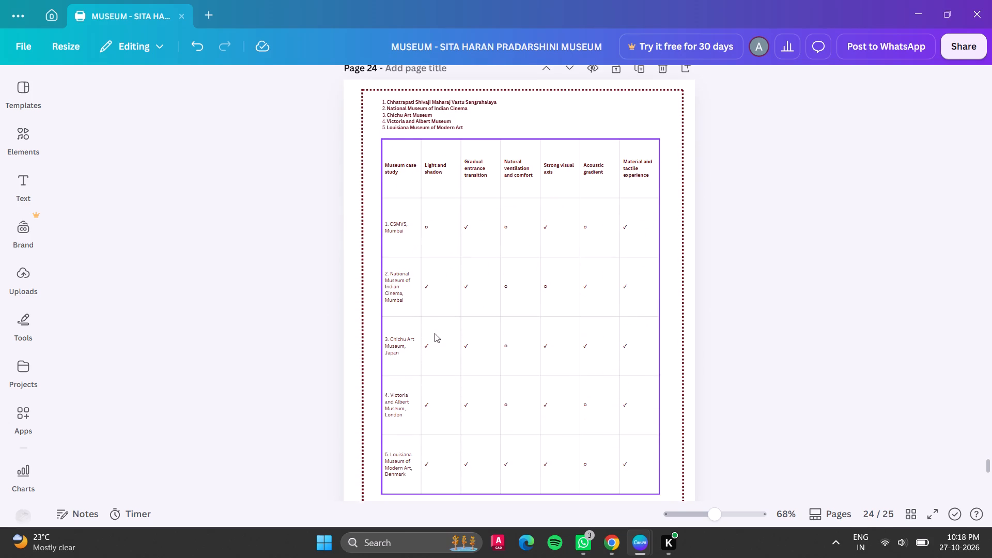
{"action": "scroll", "coordinate": [462, 324], "scroll_direction": "up", "scroll_amount": 3}
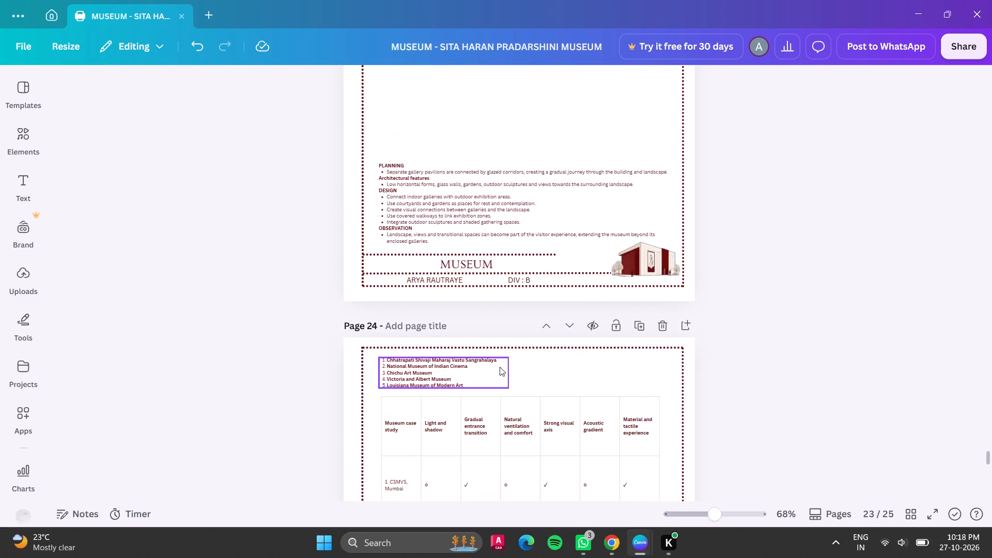
Widen the text box of the numbered museum list on page 24.
{"action": "left_click_drag", "start_coordinate": [720, 520], "coordinate": [730, 520]}
{"action": "scroll", "coordinate": [541, 441], "scroll_direction": "down", "scroll_amount": 2}
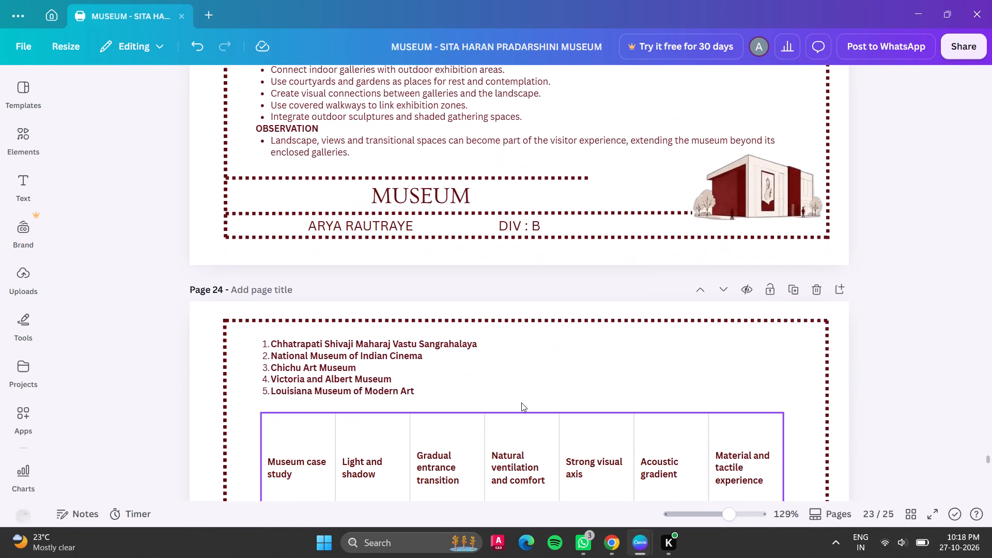
{"action": "left_click", "coordinate": [477, 351]}
{"action": "left_click_drag", "start_coordinate": [503, 364], "coordinate": [558, 364]}
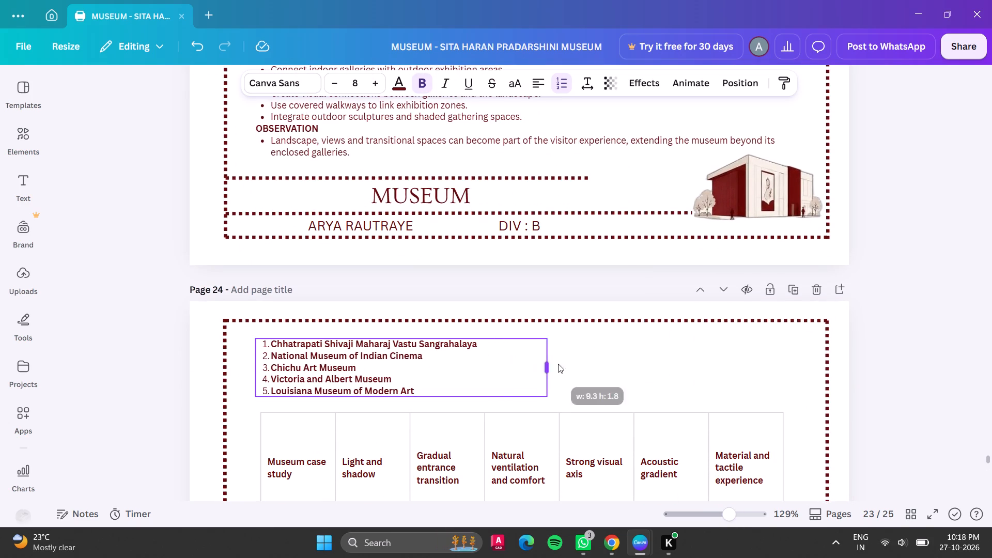
{"action": "left_click_drag", "start_coordinate": [558, 364], "coordinate": [614, 363]}
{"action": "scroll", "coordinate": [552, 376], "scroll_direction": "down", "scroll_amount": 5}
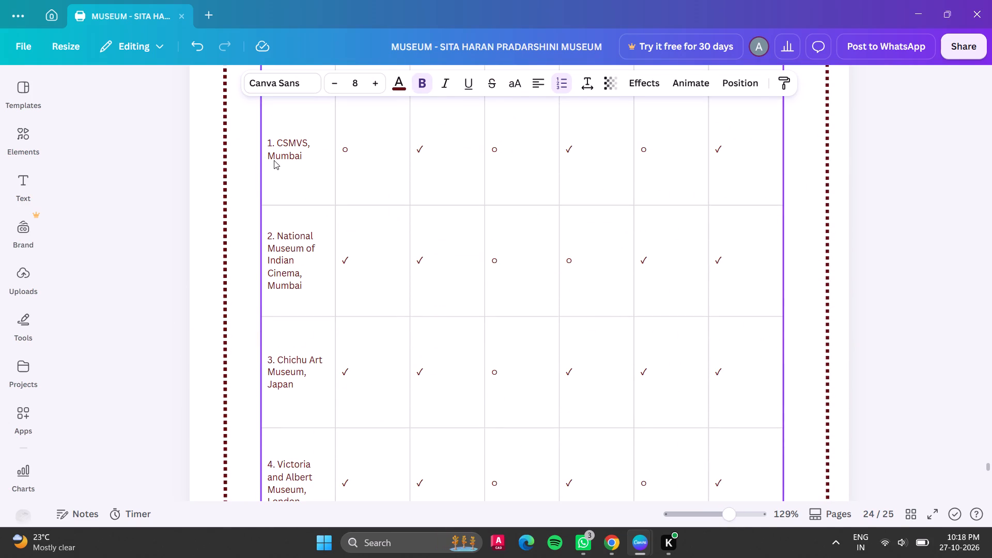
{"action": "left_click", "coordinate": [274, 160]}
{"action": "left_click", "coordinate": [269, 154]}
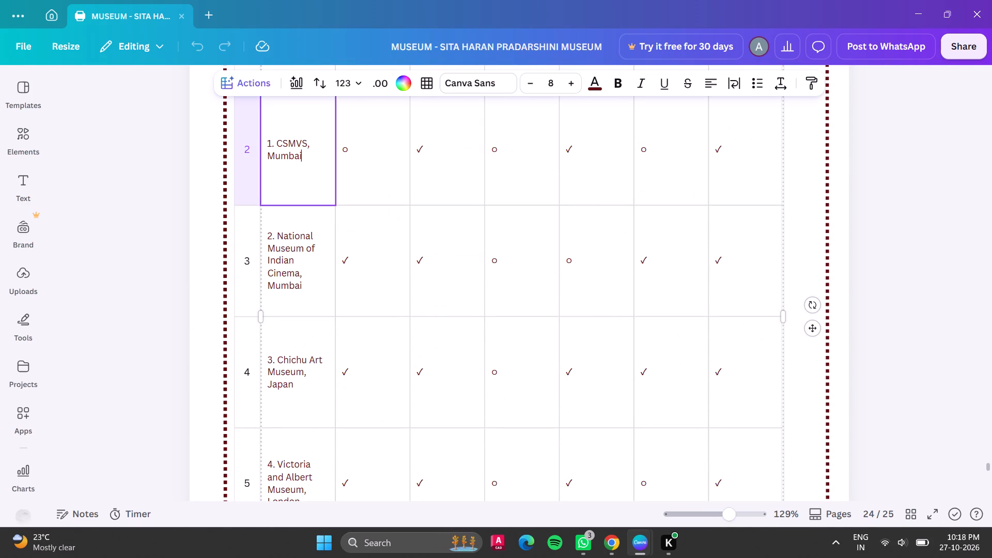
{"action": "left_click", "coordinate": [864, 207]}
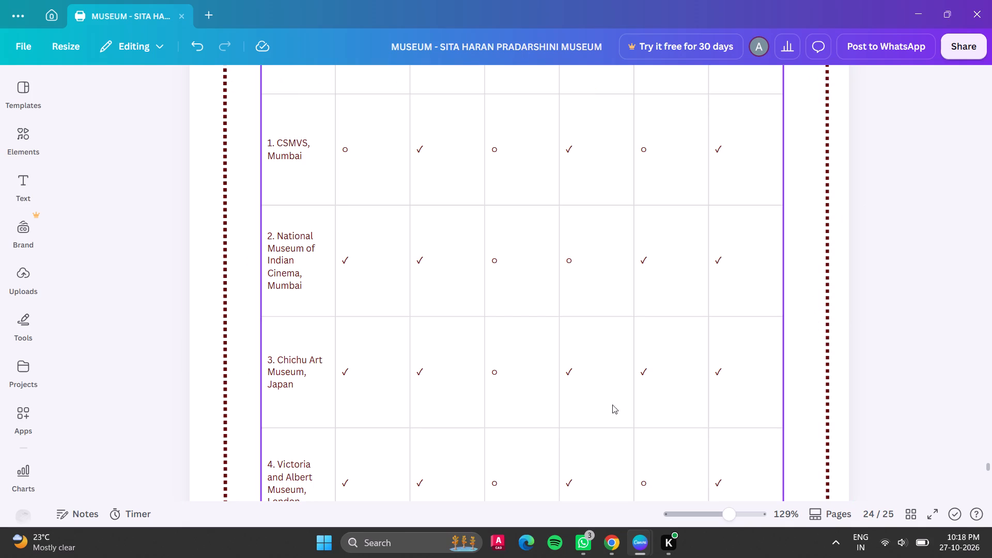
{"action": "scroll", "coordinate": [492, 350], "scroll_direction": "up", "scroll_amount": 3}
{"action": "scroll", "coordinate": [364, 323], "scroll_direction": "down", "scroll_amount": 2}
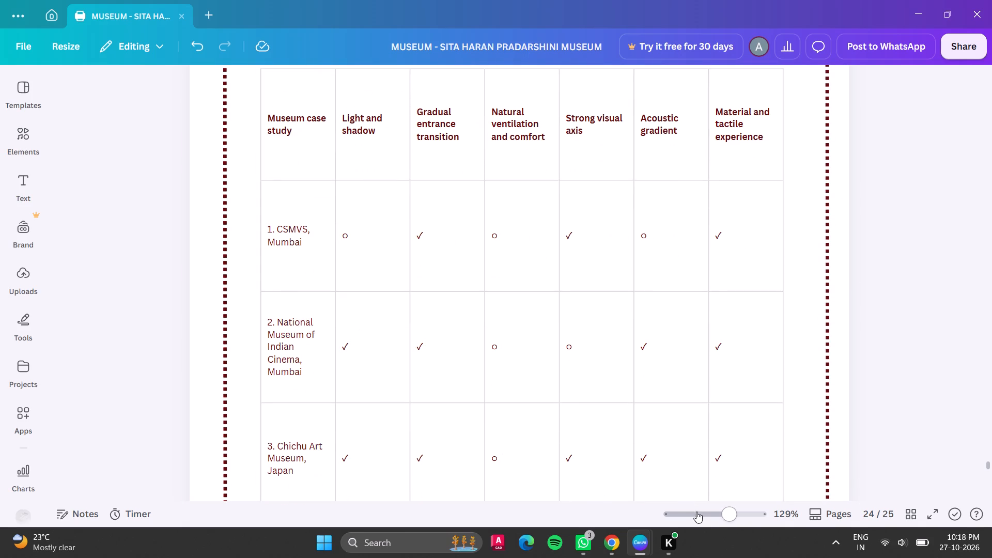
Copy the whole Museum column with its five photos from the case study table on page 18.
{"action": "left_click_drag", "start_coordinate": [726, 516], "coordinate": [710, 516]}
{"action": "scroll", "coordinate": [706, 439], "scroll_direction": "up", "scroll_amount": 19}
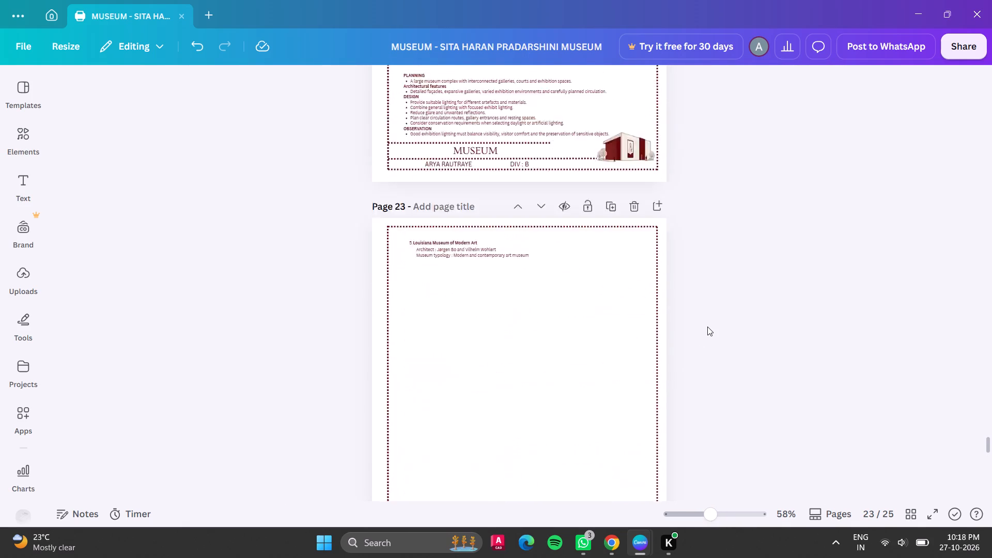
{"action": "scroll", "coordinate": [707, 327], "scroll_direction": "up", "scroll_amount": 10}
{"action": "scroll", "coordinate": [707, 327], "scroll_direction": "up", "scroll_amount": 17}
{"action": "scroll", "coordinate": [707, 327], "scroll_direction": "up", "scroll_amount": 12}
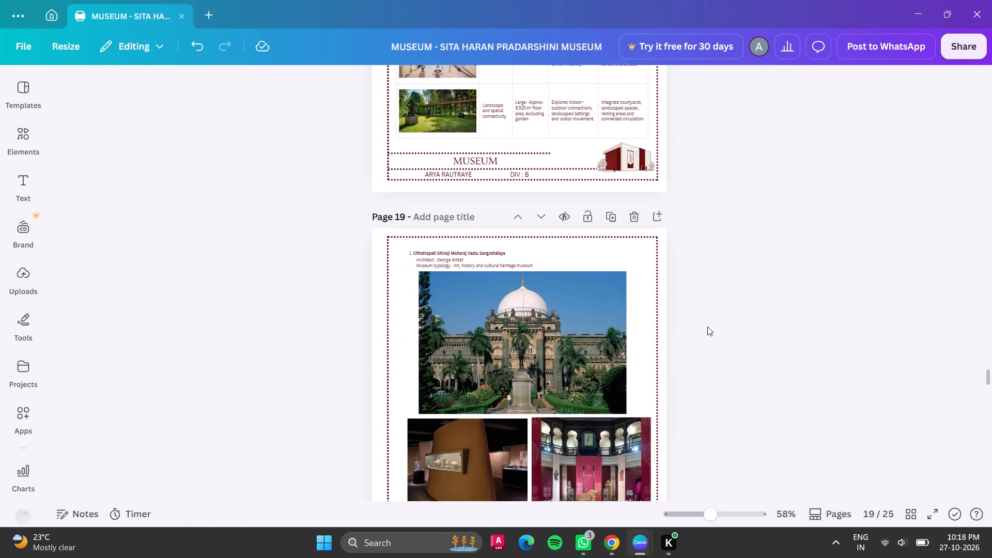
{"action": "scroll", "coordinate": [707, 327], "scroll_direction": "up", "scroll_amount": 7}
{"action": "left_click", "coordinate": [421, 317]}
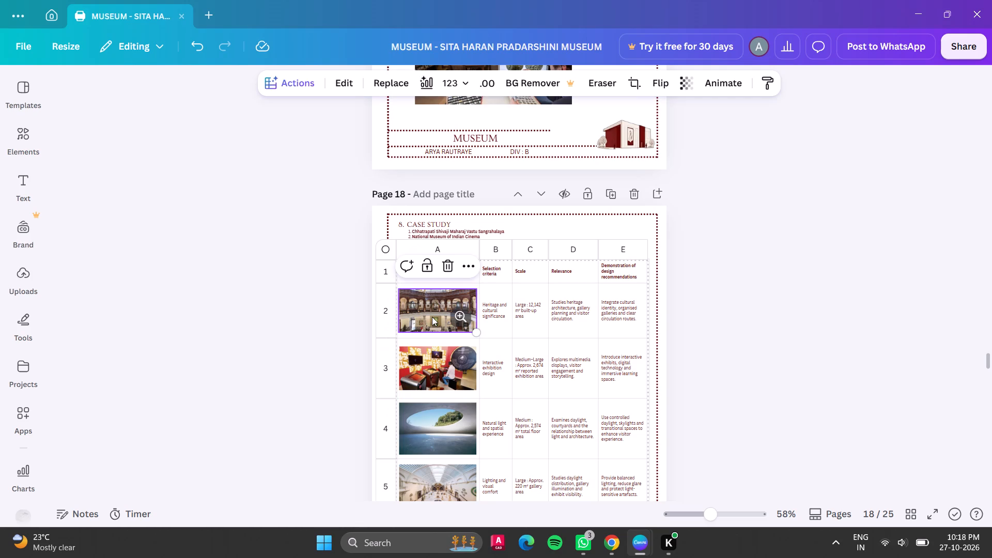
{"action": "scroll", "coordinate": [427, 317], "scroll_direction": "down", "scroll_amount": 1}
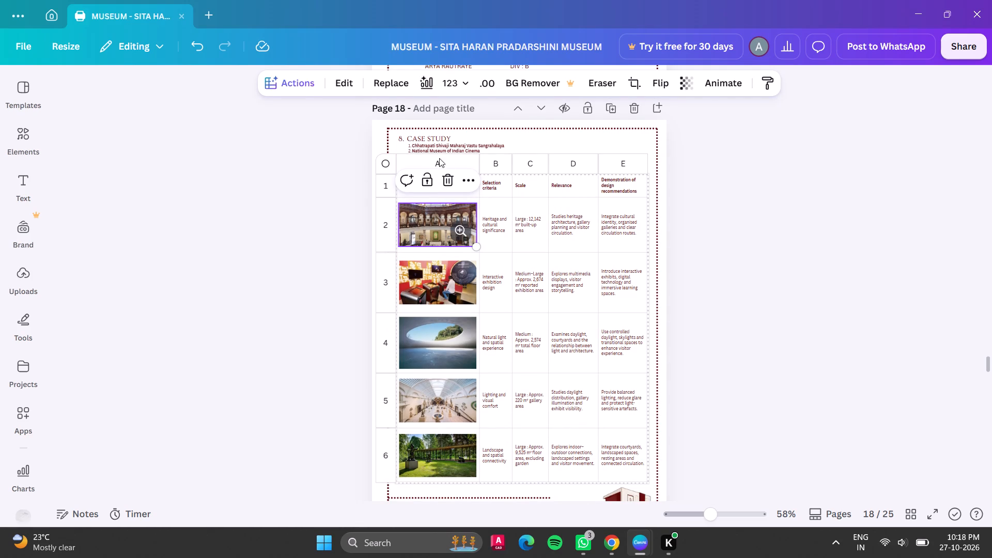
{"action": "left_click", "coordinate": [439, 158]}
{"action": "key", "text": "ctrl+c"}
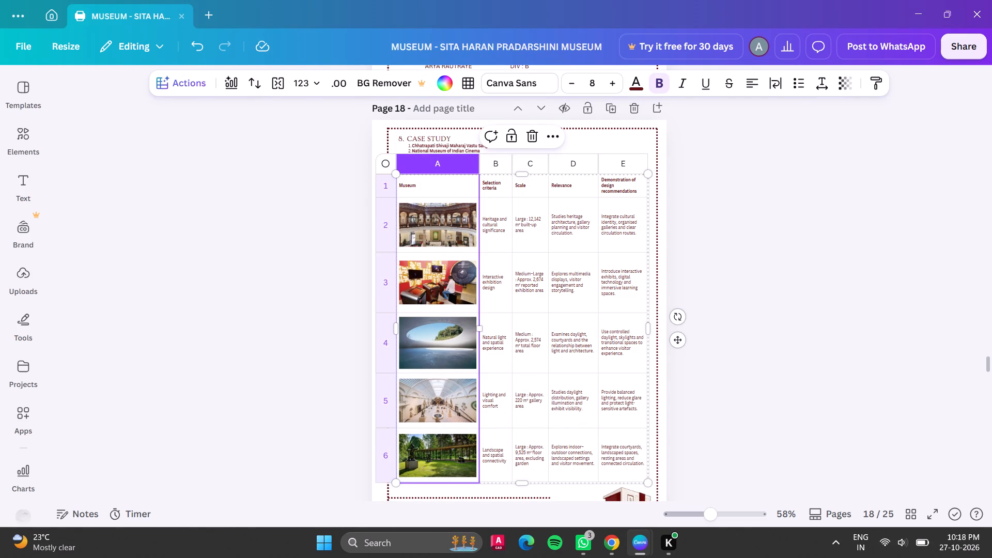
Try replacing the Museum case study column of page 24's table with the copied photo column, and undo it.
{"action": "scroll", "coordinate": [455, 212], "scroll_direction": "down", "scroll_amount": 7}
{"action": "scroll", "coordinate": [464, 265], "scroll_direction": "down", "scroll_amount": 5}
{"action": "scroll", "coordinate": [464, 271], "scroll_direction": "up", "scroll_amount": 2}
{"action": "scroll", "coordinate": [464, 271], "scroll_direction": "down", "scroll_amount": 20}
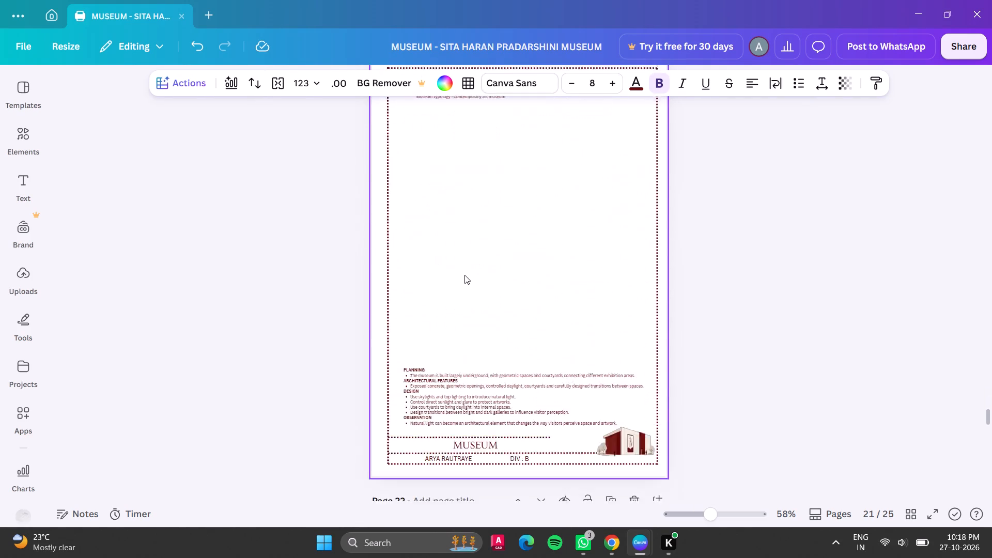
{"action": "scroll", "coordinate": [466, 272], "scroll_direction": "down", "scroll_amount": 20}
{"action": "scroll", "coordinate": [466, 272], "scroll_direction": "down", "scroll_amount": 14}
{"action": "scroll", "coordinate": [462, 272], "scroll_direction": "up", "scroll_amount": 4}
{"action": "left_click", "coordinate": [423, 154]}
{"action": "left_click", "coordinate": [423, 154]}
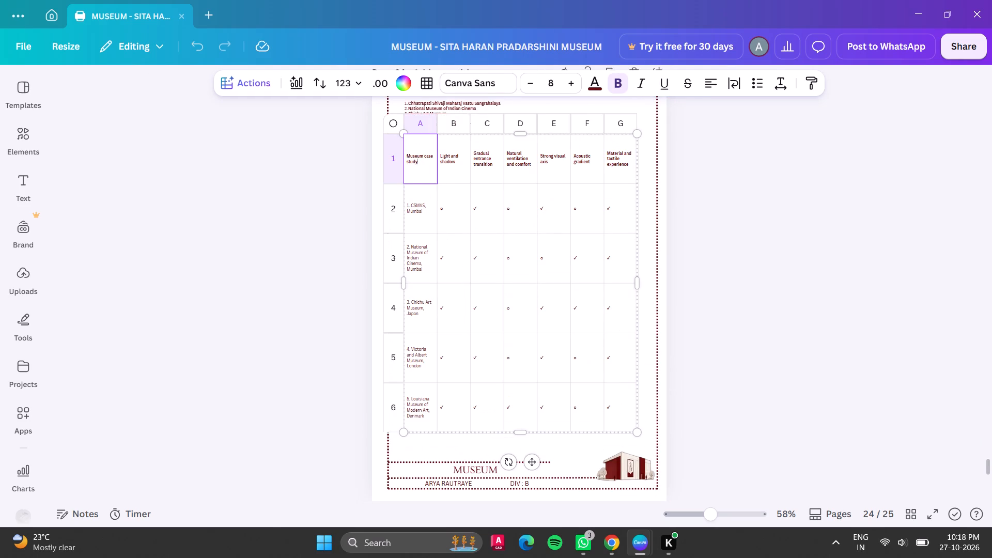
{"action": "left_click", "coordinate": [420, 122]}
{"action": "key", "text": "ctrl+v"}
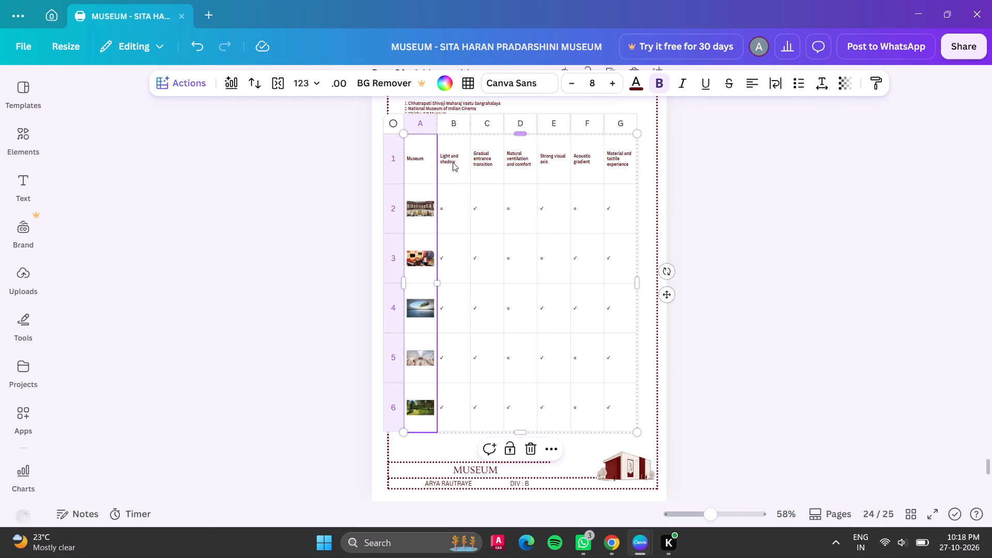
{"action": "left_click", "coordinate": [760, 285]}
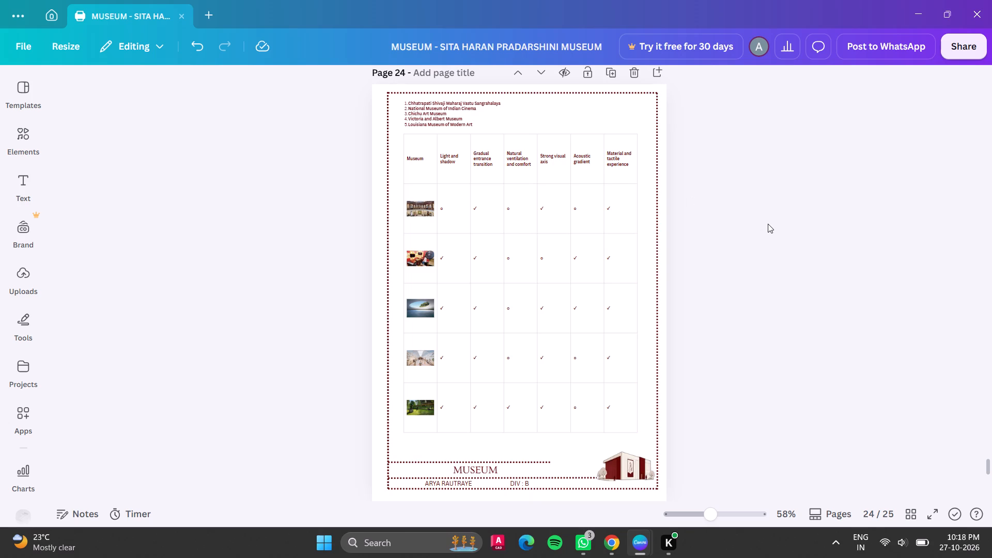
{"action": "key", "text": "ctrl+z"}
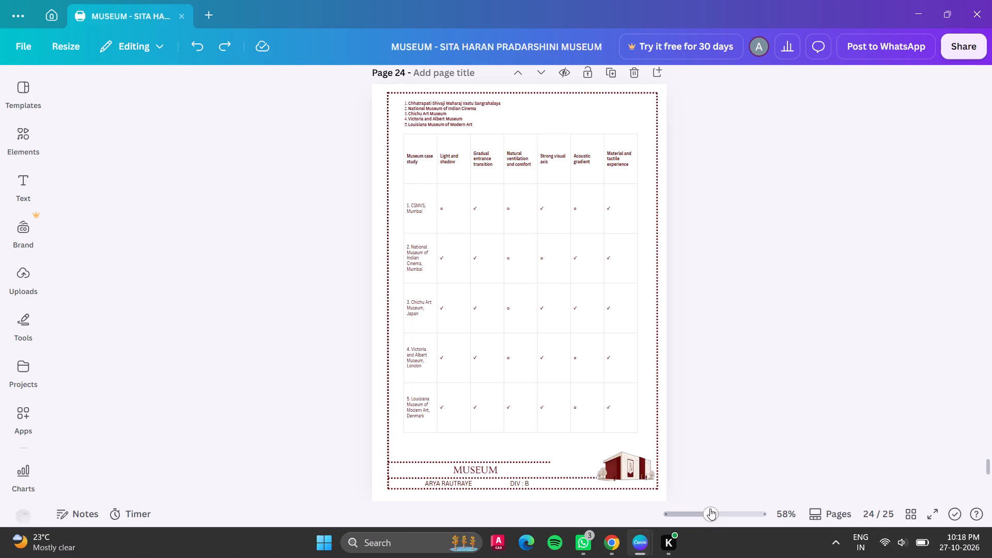
Append a comma and "Mumbai", copied from the table's CSMVS cell, to Chhatrapati Shivaji Maharaj Vastu Sangrahalaya in page 24's list.
{"action": "left_click_drag", "start_coordinate": [714, 513], "coordinate": [727, 516]}
{"action": "scroll", "coordinate": [391, 255], "scroll_direction": "up", "scroll_amount": 4}
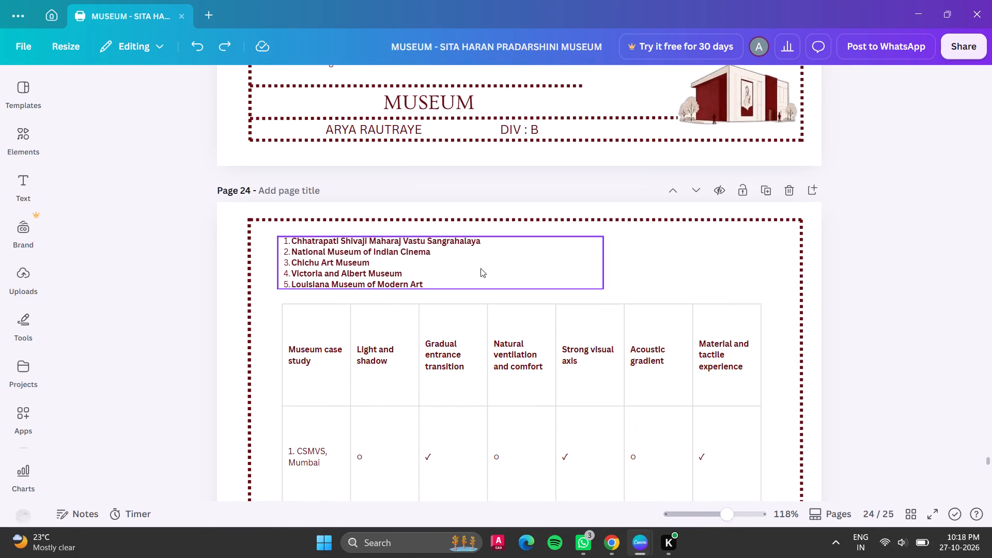
{"action": "scroll", "coordinate": [335, 450], "scroll_direction": "down", "scroll_amount": 2}
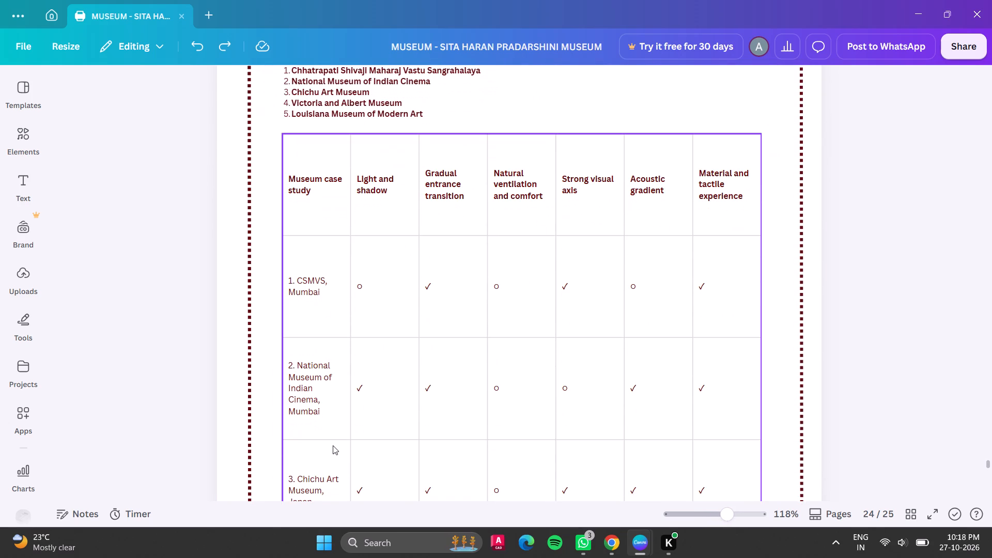
{"action": "double_click", "coordinate": [320, 290]}
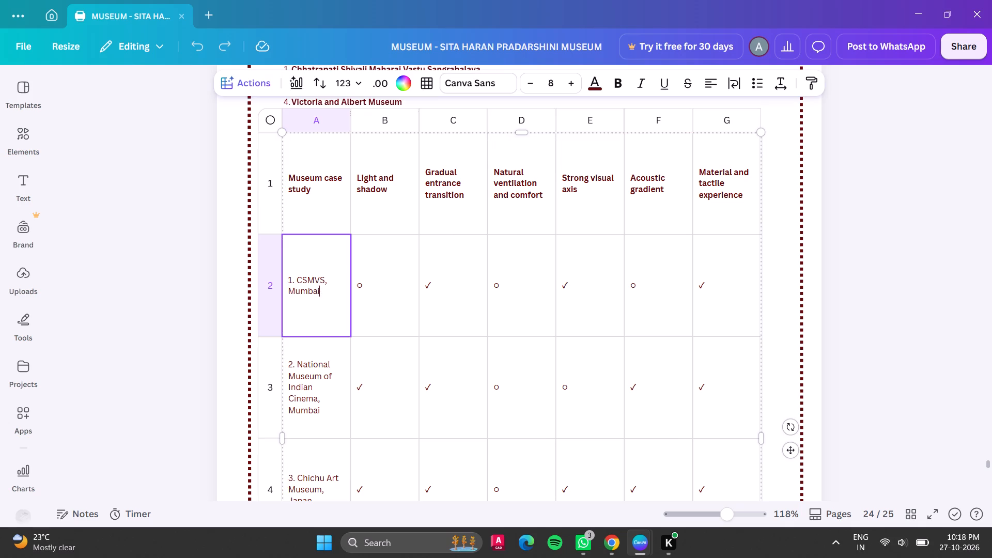
{"action": "left_click_drag", "start_coordinate": [320, 290], "coordinate": [289, 291]}
{"action": "left_click", "coordinate": [294, 291]}
{"action": "left_click_drag", "start_coordinate": [291, 290], "coordinate": [317, 291]}
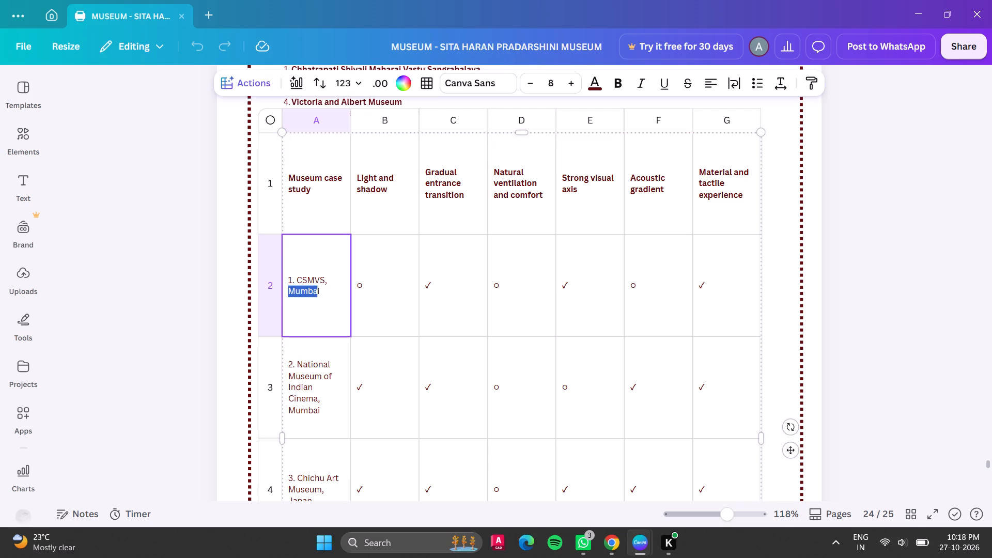
{"action": "left_click_drag", "start_coordinate": [317, 291], "coordinate": [324, 291]}
{"action": "key", "text": "ctrl+c"}
{"action": "scroll", "coordinate": [476, 198], "scroll_direction": "up", "scroll_amount": 2}
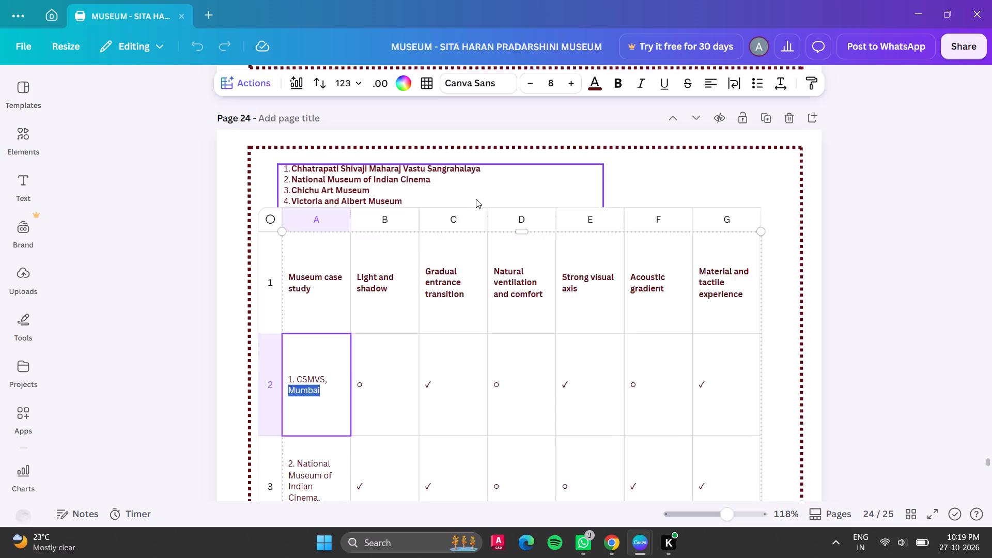
{"action": "double_click", "coordinate": [485, 243]}
{"action": "left_click", "coordinate": [488, 243]}
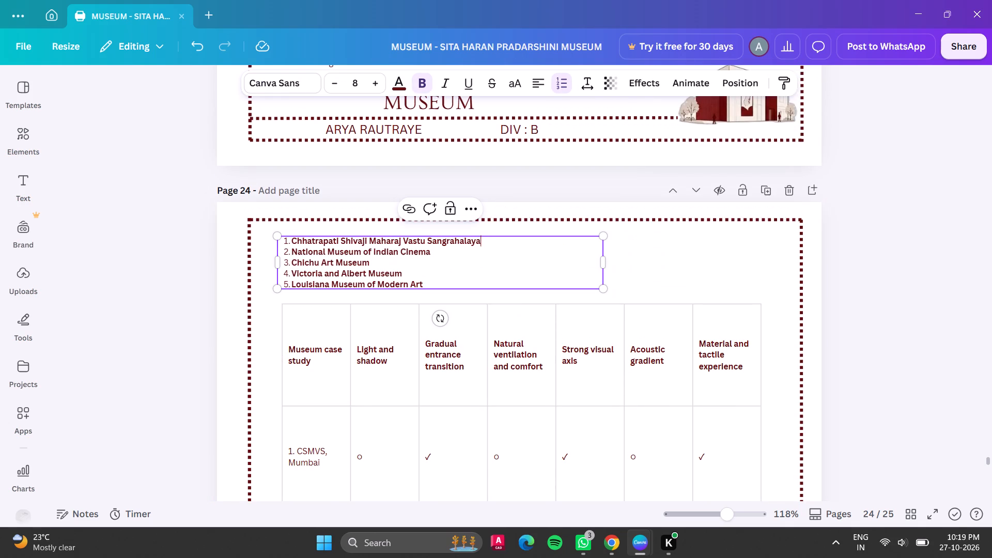
{"action": "key", "text": "space"}
{"action": "type", "text": ","}
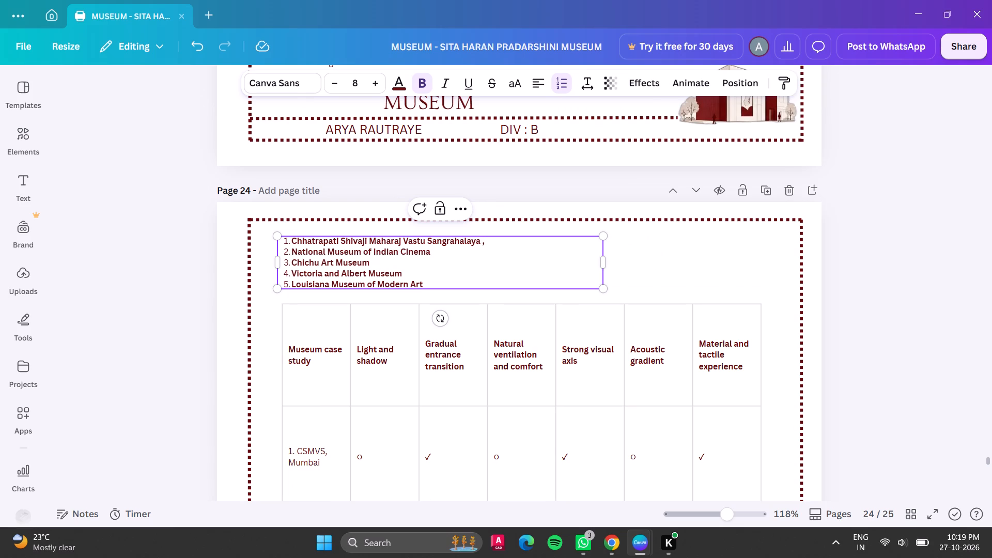
{"action": "key", "text": "ctrl+v"}
Add a comma and a space after National Museum of Indian Cinema in page 24's numbered museum list.
{"action": "left_click", "coordinate": [464, 263]}
{"action": "left_click", "coordinate": [464, 253]}
{"action": "key", "text": "space"}
{"action": "type", "text": ","}
{"action": "key", "text": "space"}
Insert a space before "Mumbai" in the first entry of page 24's numbered list.
{"action": "left_click", "coordinate": [485, 239]}
{"action": "key", "text": "space"}
Append "Mumbai", copied from the table's National Museum of Indian Cinema cell, to the second entry of the numbered list.
{"action": "left_click", "coordinate": [458, 256]}
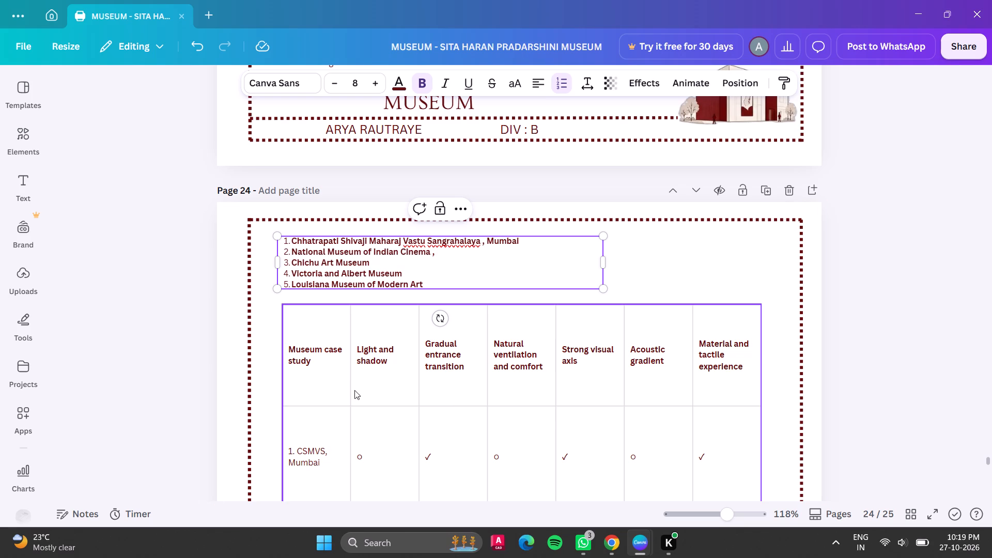
{"action": "scroll", "coordinate": [361, 386], "scroll_direction": "down", "scroll_amount": 3}
{"action": "left_click", "coordinate": [290, 322]}
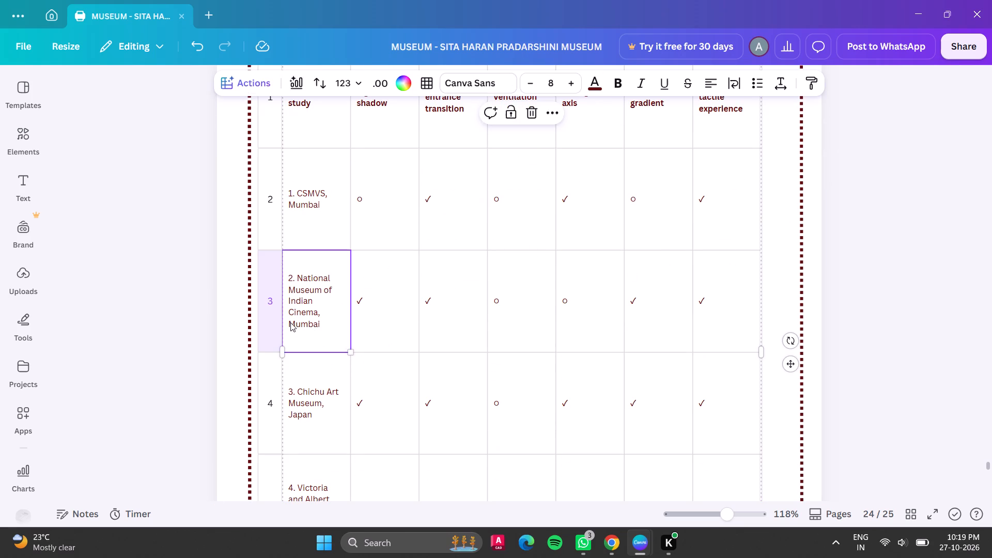
{"action": "left_click", "coordinate": [290, 322]}
{"action": "left_click_drag", "start_coordinate": [291, 324], "coordinate": [332, 323]}
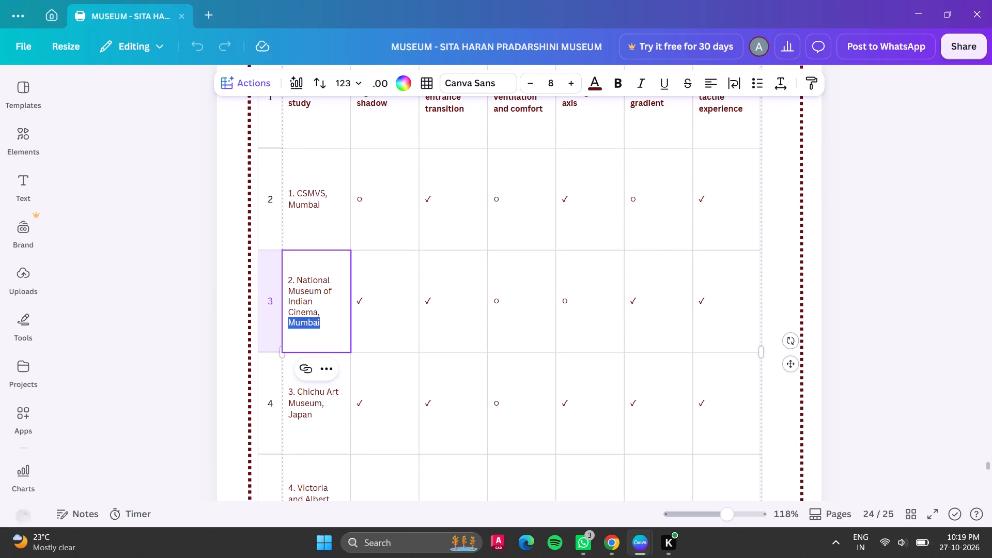
{"action": "key", "text": "ctrl+c"}
{"action": "scroll", "coordinate": [368, 317], "scroll_direction": "up", "scroll_amount": 4}
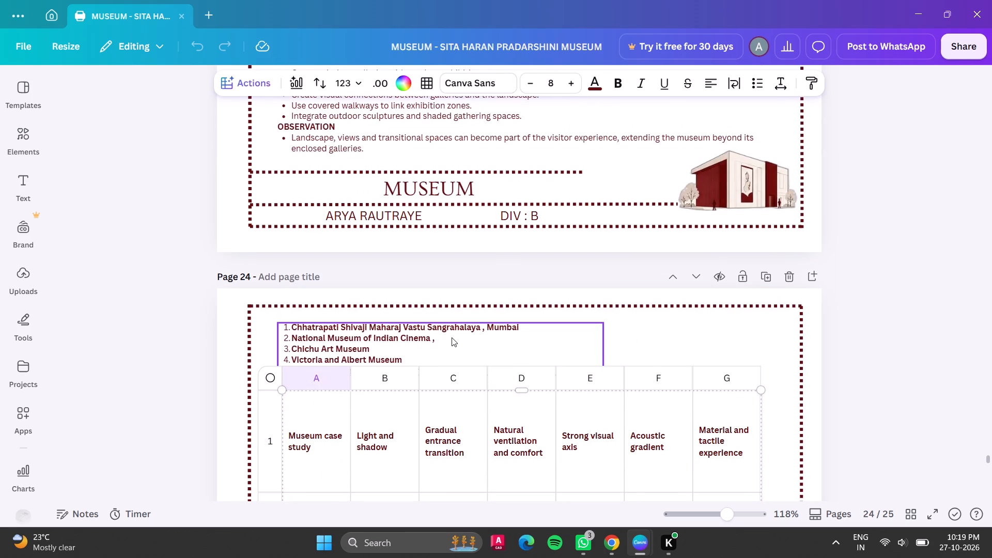
{"action": "double_click", "coordinate": [452, 337]}
{"action": "key", "text": "ctrl+v"}
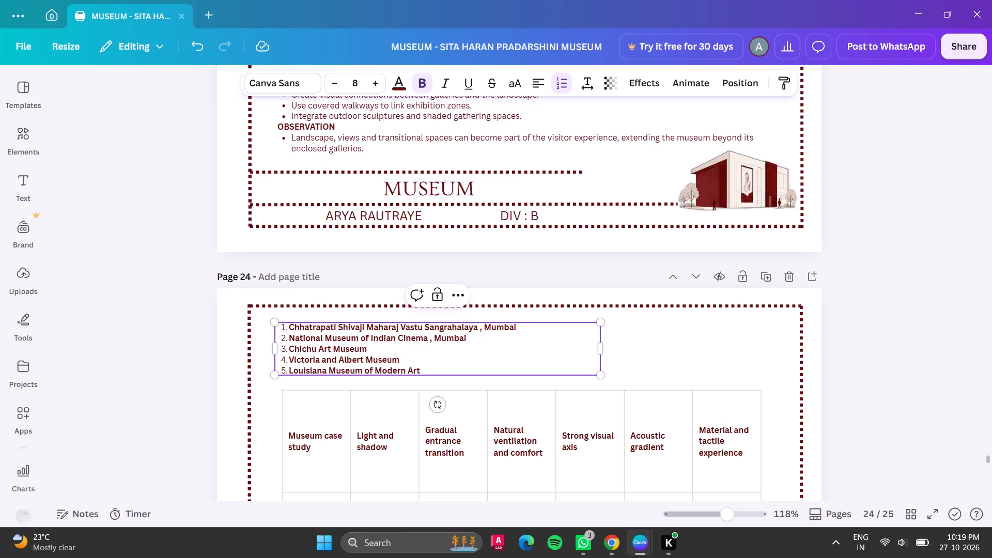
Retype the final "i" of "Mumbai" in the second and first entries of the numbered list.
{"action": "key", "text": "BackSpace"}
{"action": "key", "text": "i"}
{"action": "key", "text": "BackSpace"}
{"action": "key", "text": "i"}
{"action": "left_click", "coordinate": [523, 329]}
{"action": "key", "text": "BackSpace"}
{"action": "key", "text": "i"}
Append a comma and "Japan", copied from the table's Chichu Art Museum cell, to the Chichu Art Museum entry in the numbered list.
{"action": "left_click", "coordinate": [396, 351]}
{"action": "scroll", "coordinate": [416, 349], "scroll_direction": "down", "scroll_amount": 5}
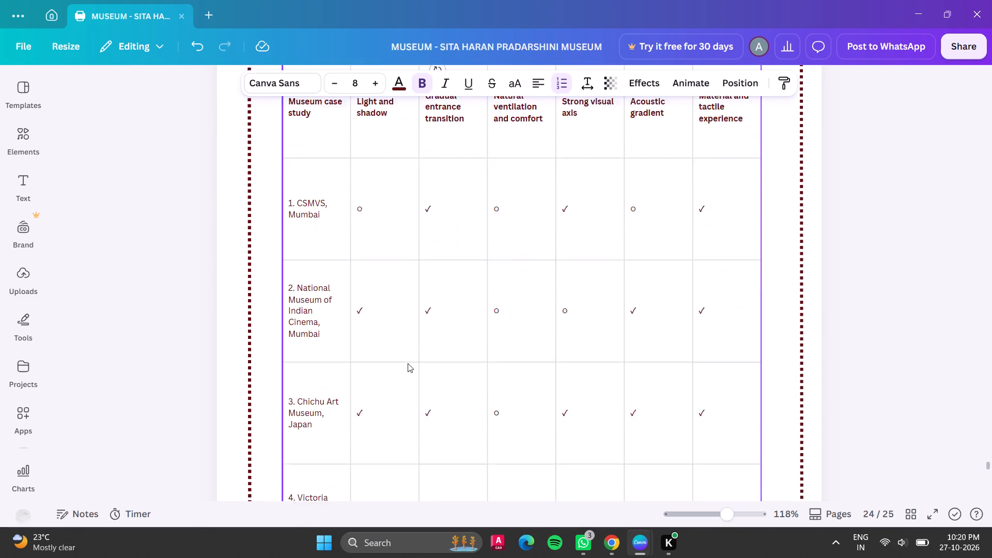
{"action": "left_click", "coordinate": [318, 412]}
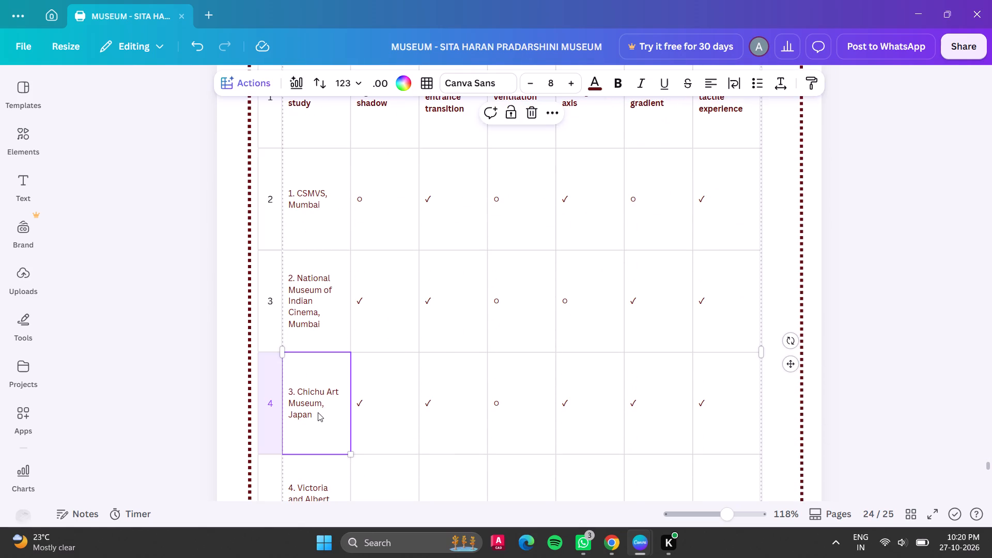
{"action": "left_click", "coordinate": [319, 411]}
{"action": "left_click_drag", "start_coordinate": [320, 412], "coordinate": [289, 413]}
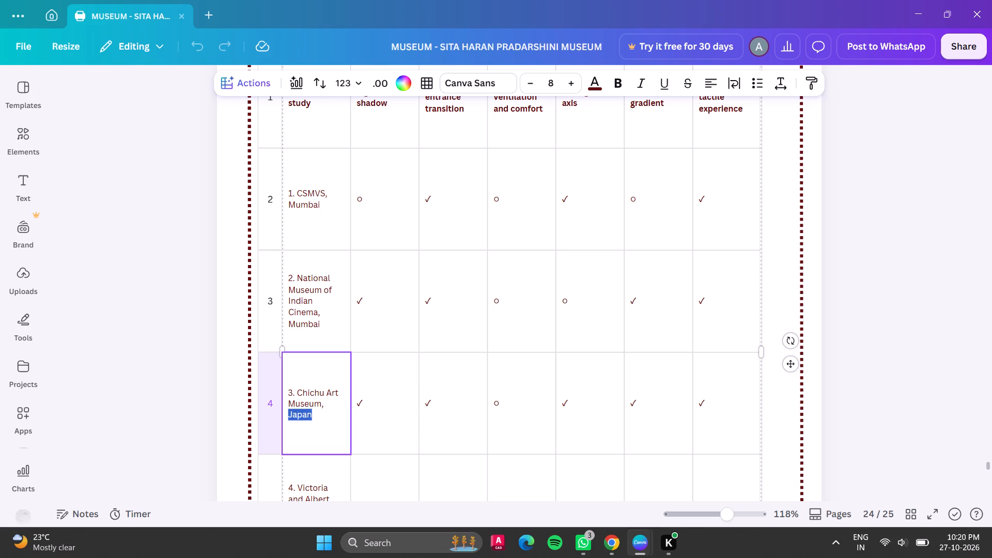
{"action": "left_click_drag", "start_coordinate": [289, 413], "coordinate": [289, 413]}
{"action": "key", "text": "ctrl+c"}
{"action": "scroll", "coordinate": [467, 384], "scroll_direction": "up", "scroll_amount": 7}
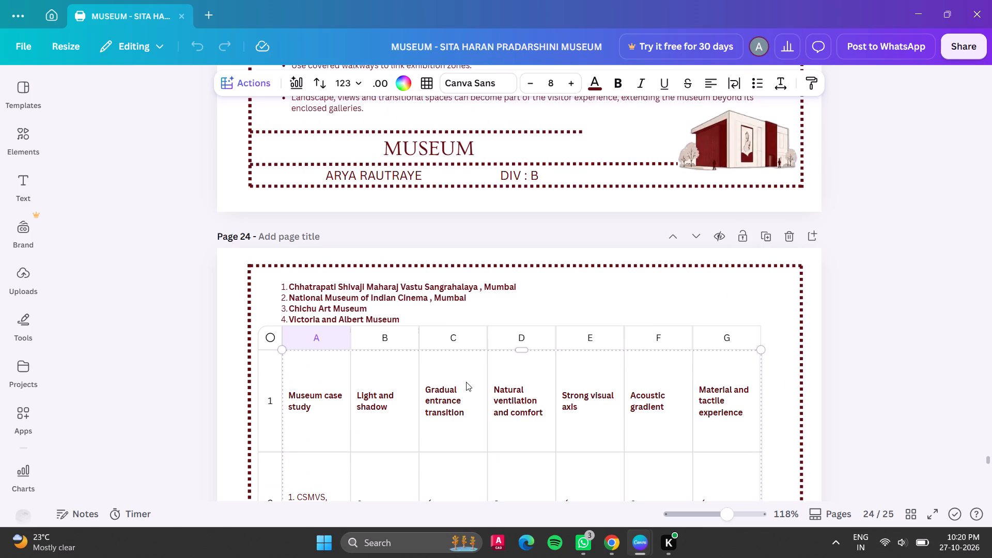
{"action": "left_click", "coordinate": [397, 311]}
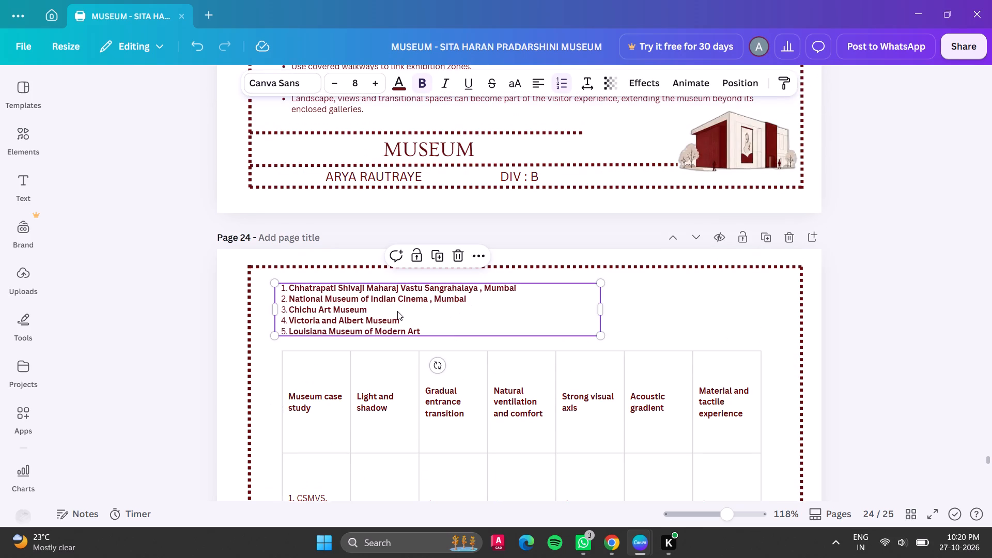
{"action": "left_click", "coordinate": [397, 311]}
{"action": "key", "text": "space"}
{"action": "key", "text": "comma"}
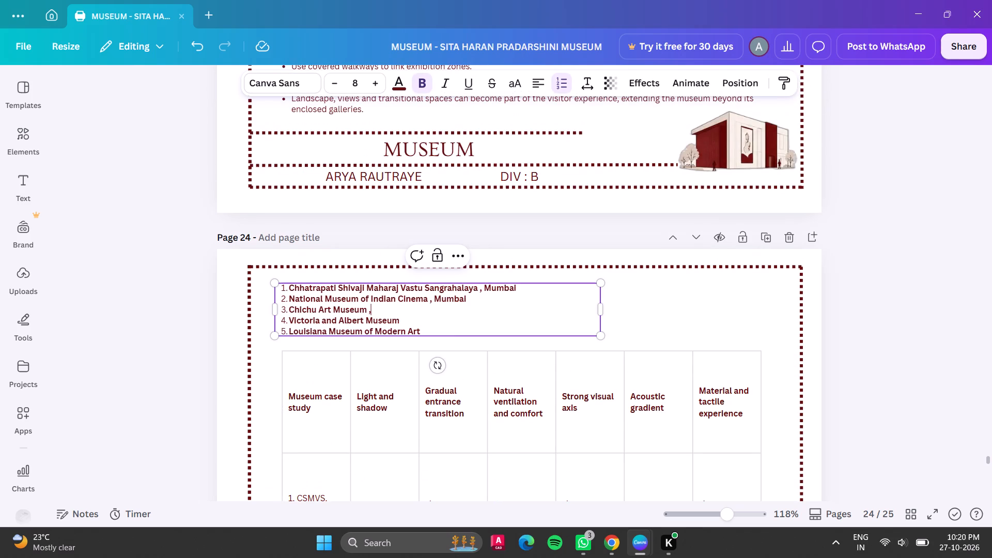
{"action": "key", "text": "space"}
{"action": "key", "text": "ctrl+v"}
Append a comma and "London", copied from the table's matching cell, to the Victoria and Albert Museum entry in the numbered list.
{"action": "scroll", "coordinate": [430, 319], "scroll_direction": "down", "scroll_amount": 4}
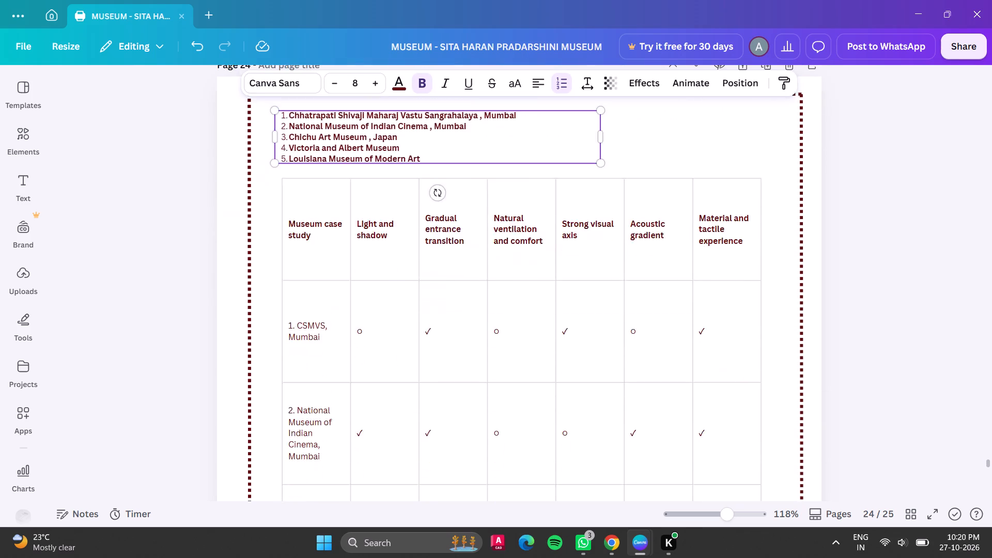
{"action": "scroll", "coordinate": [425, 323], "scroll_direction": "down", "scroll_amount": 4}
{"action": "scroll", "coordinate": [329, 304], "scroll_direction": "up", "scroll_amount": 1}
{"action": "scroll", "coordinate": [316, 339], "scroll_direction": "down", "scroll_amount": 2}
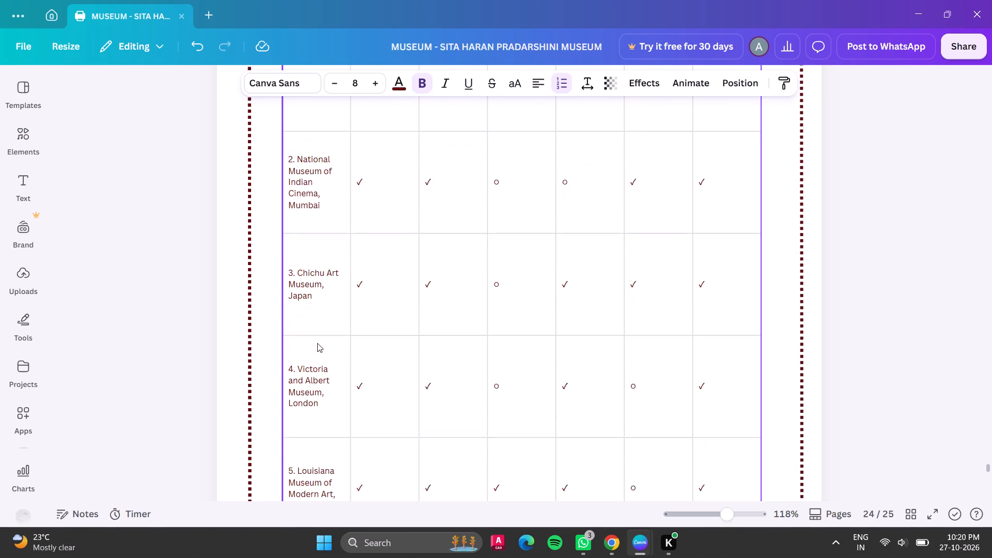
{"action": "left_click", "coordinate": [321, 352]}
{"action": "left_click", "coordinate": [321, 397]}
{"action": "left_click_drag", "start_coordinate": [321, 397], "coordinate": [308, 397]}
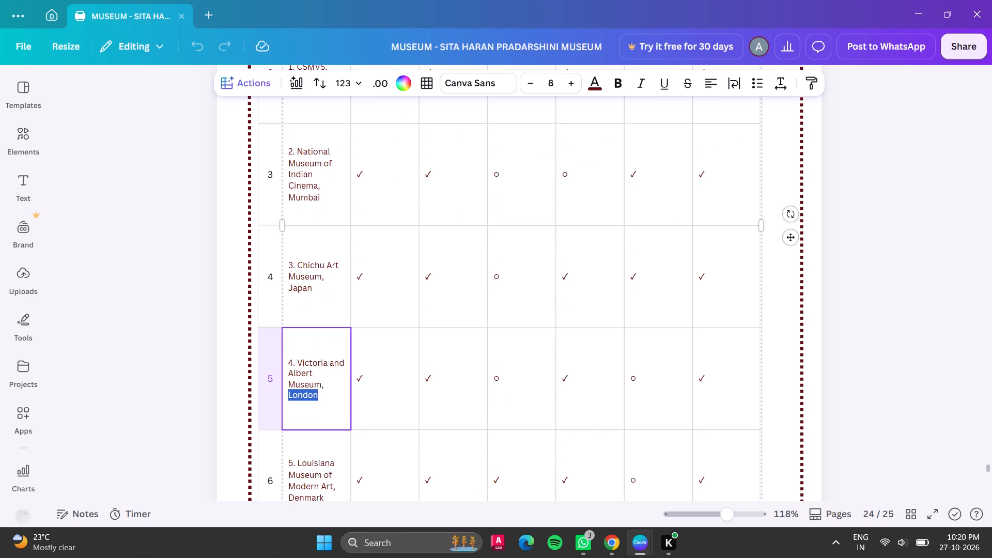
{"action": "left_click_drag", "start_coordinate": [308, 397], "coordinate": [299, 394]}
{"action": "key", "text": "ctrl+c"}
{"action": "scroll", "coordinate": [559, 354], "scroll_direction": "up", "scroll_amount": 4}
{"action": "left_click", "coordinate": [417, 228]}
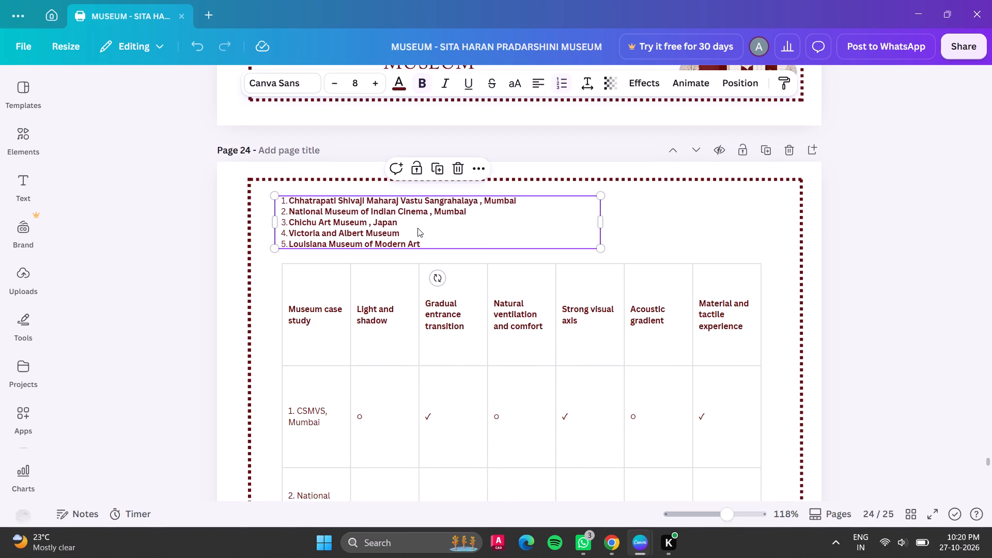
{"action": "left_click", "coordinate": [416, 228]}
{"action": "key", "text": "space"}
{"action": "key", "text": "comma"}
{"action": "key", "text": "space"}
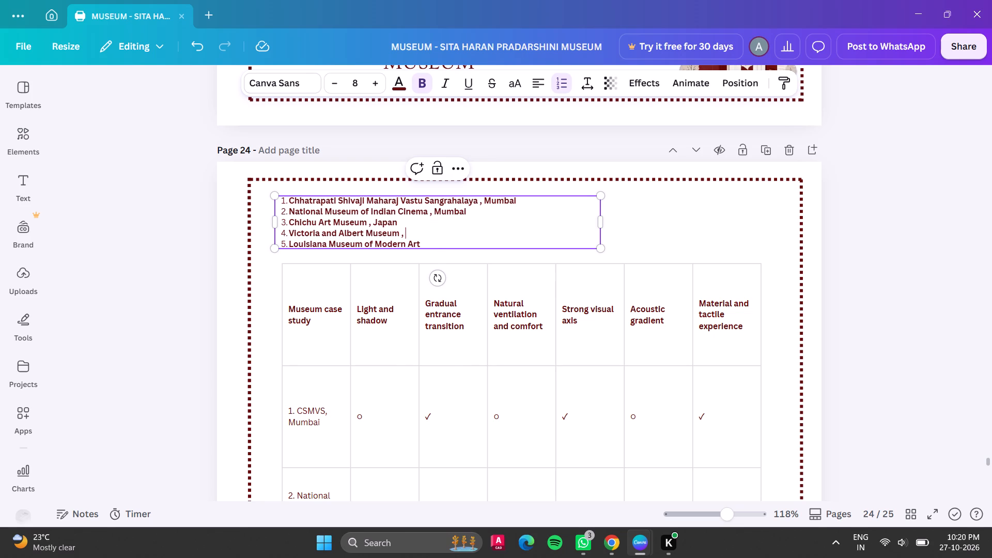
{"action": "key", "text": "ctrl+v"}
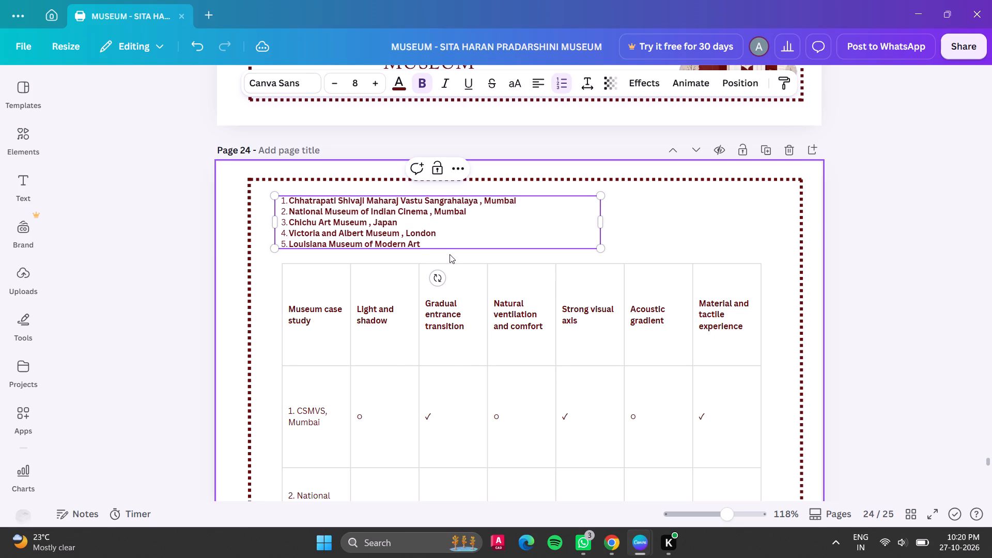
Append a comma and "Denmark", copied from the table's matching cell, to the Louisiana Museum of Modern Art entry in the numbered list.
{"action": "scroll", "coordinate": [450, 255], "scroll_direction": "down", "scroll_amount": 6}
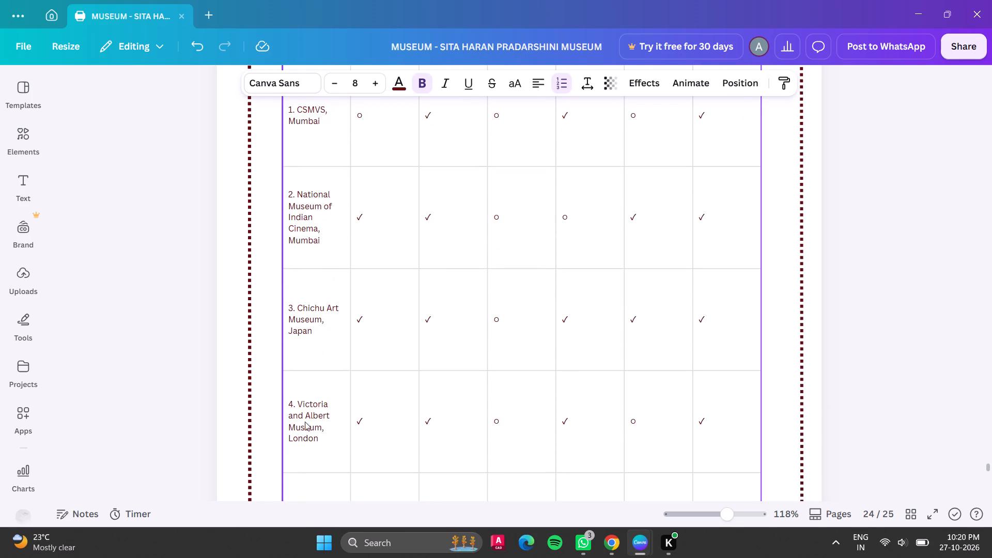
{"action": "scroll", "coordinate": [320, 423], "scroll_direction": "down", "scroll_amount": 3}
{"action": "left_click", "coordinate": [334, 294]}
{"action": "left_click", "coordinate": [334, 292]}
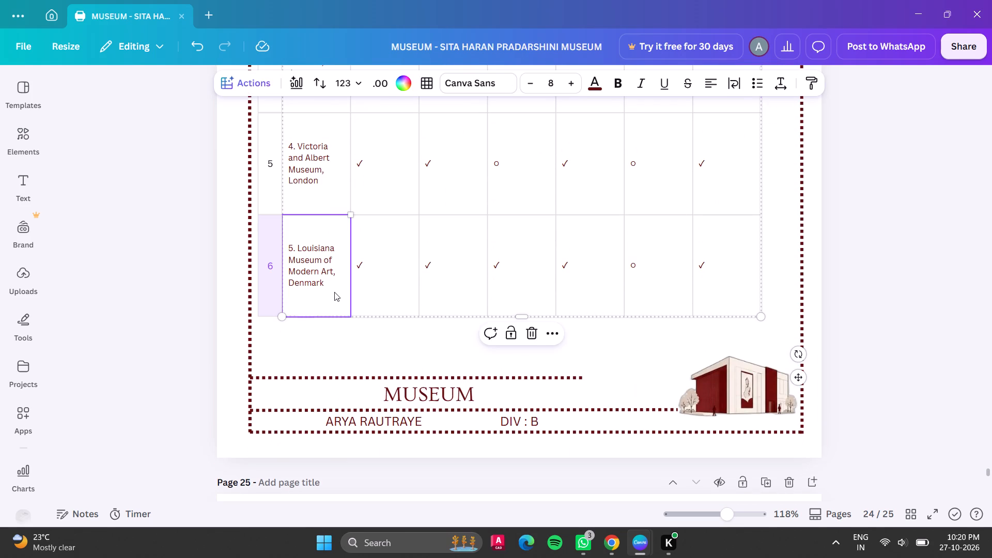
{"action": "left_click_drag", "start_coordinate": [330, 281], "coordinate": [286, 282]}
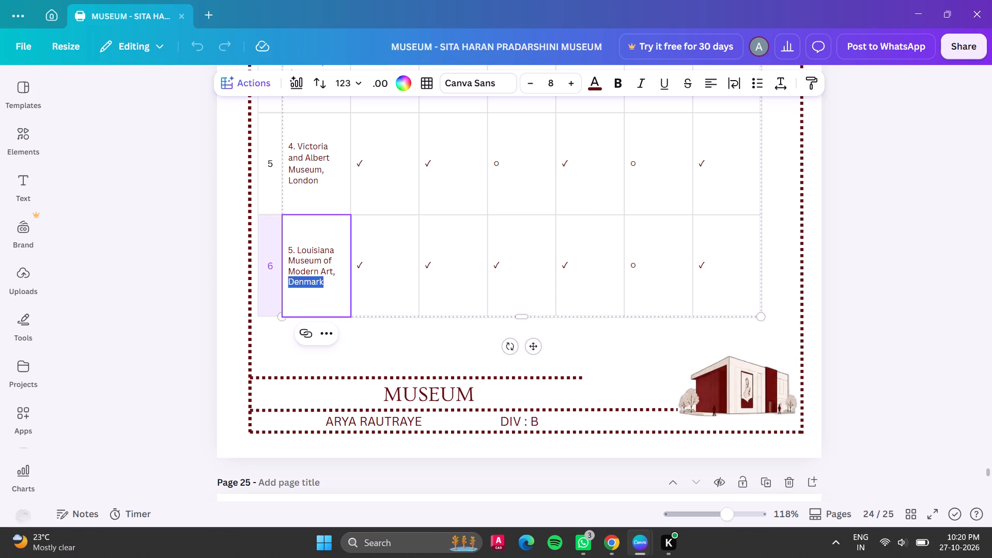
{"action": "key", "text": "ctrl+c"}
{"action": "scroll", "coordinate": [456, 304], "scroll_direction": "up", "scroll_amount": 8}
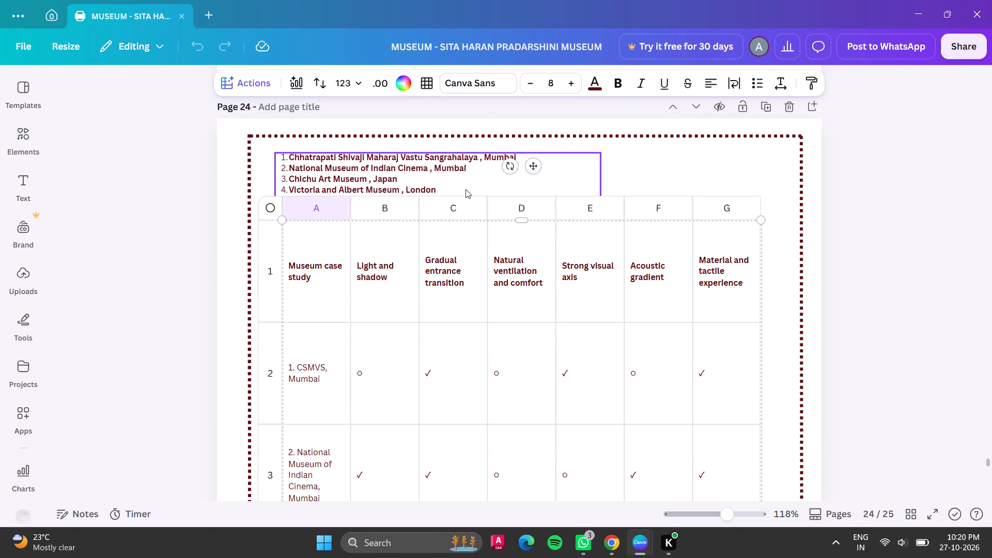
{"action": "left_click", "coordinate": [464, 182]}
{"action": "left_click", "coordinate": [450, 199]}
{"action": "key", "text": "space"}
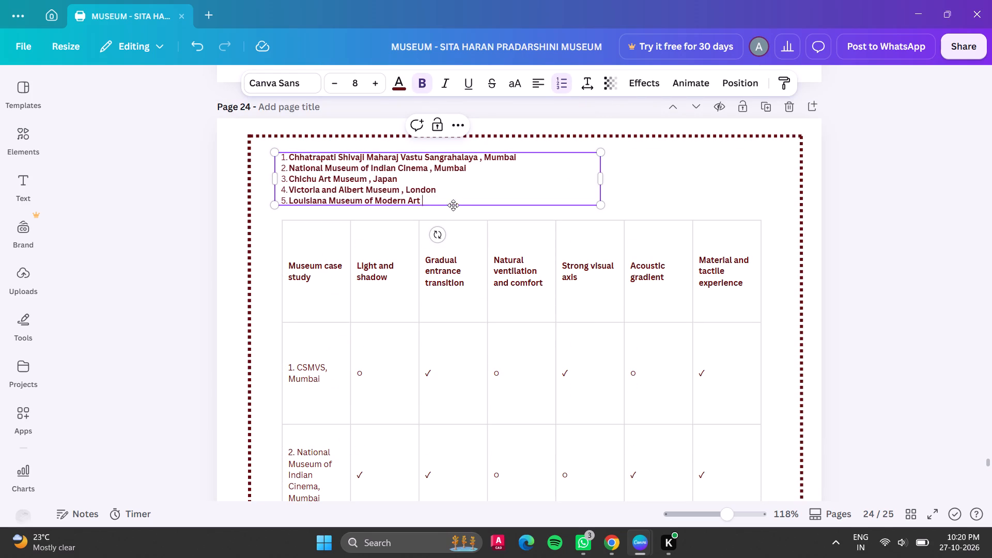
{"action": "key", "text": "comma"}
{"action": "key", "text": "space"}
{"action": "key", "text": "ctrl+v"}
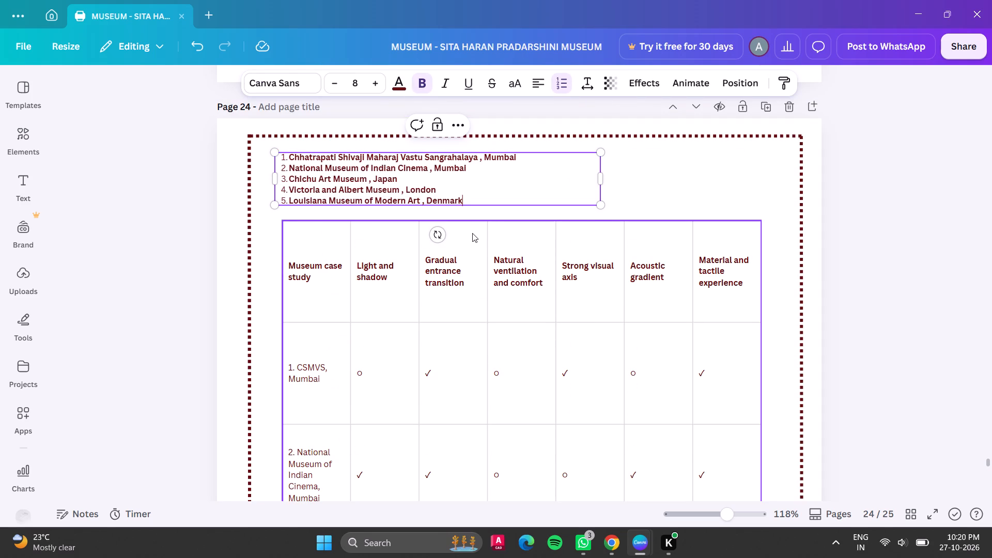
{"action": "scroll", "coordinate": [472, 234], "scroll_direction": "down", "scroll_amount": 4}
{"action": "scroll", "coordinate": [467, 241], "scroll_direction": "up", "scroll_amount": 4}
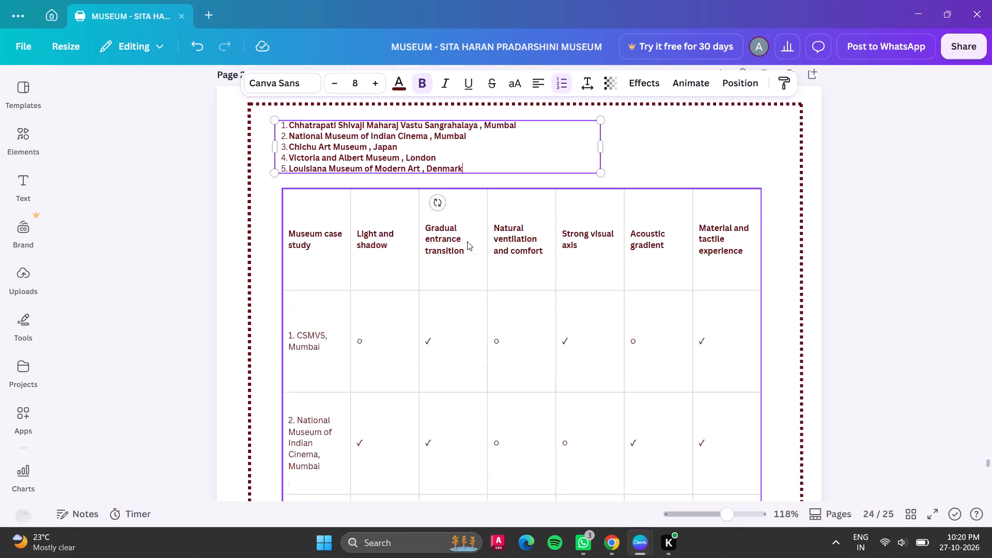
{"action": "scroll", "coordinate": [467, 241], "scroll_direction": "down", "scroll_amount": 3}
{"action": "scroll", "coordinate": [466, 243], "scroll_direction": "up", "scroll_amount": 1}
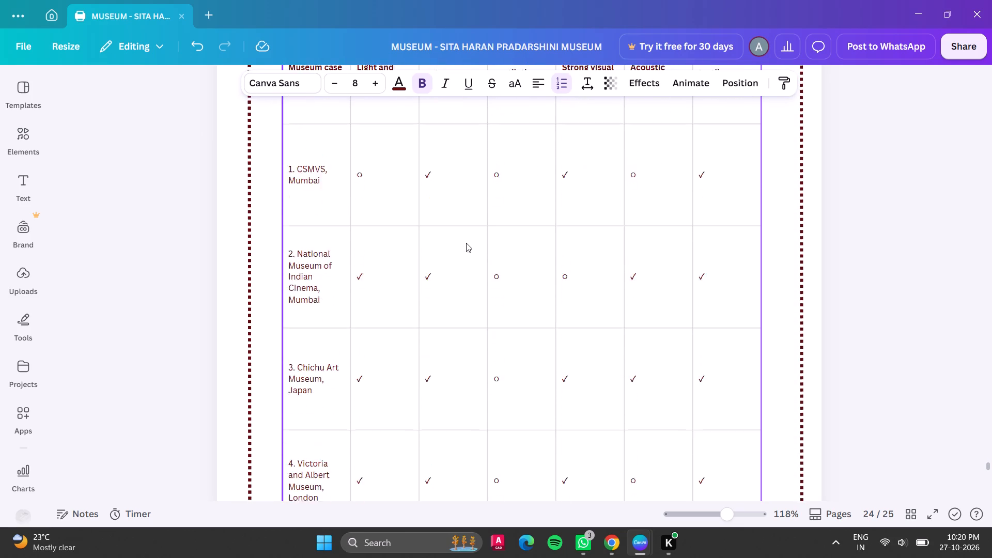
Replace page 18's numbered museum list with page 24's version that includes locations, placing it directly beneath the CASE STUDY heading.
{"action": "left_click", "coordinate": [858, 275]}
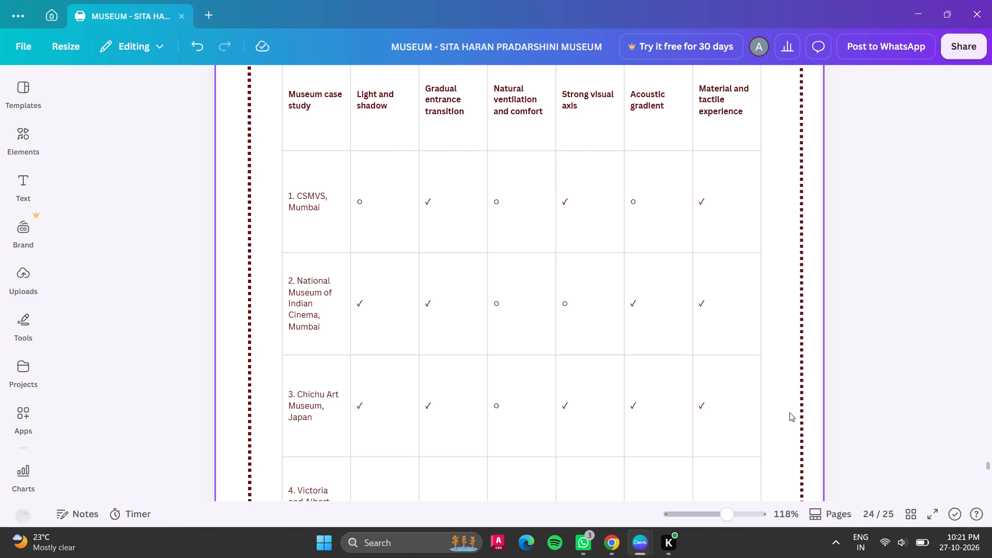
{"action": "left_click_drag", "start_coordinate": [725, 510], "coordinate": [720, 512]}
{"action": "left_click", "coordinate": [847, 148]}
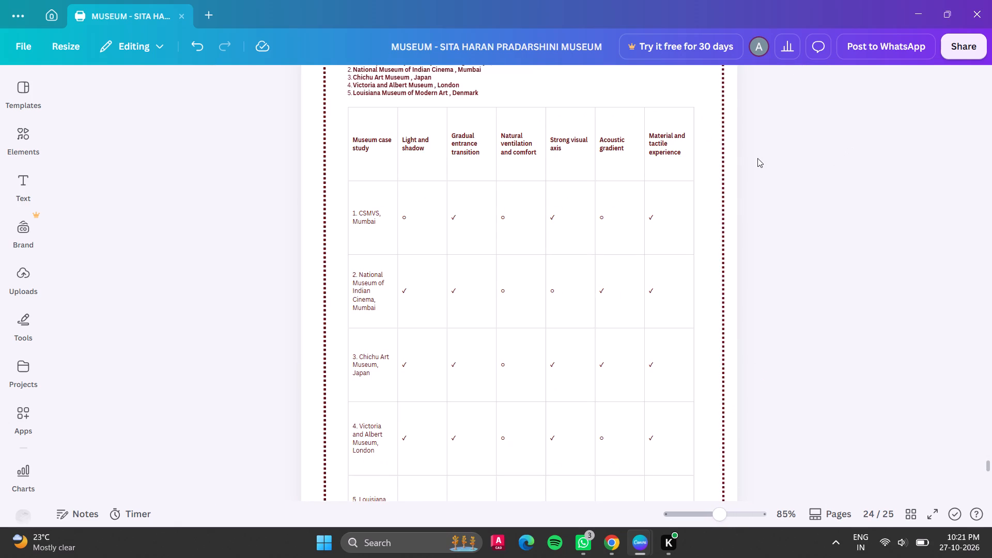
{"action": "scroll", "coordinate": [757, 158], "scroll_direction": "up", "scroll_amount": 2}
{"action": "left_click", "coordinate": [508, 167]}
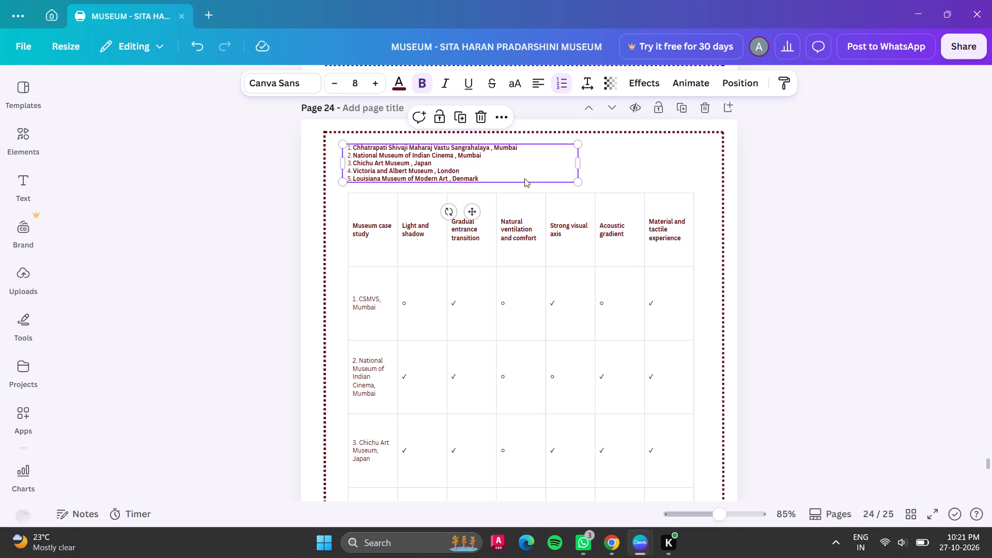
{"action": "key", "text": "ctrl+c"}
{"action": "scroll", "coordinate": [581, 191], "scroll_direction": "up", "scroll_amount": 20}
{"action": "scroll", "coordinate": [581, 191], "scroll_direction": "up", "scroll_amount": 4}
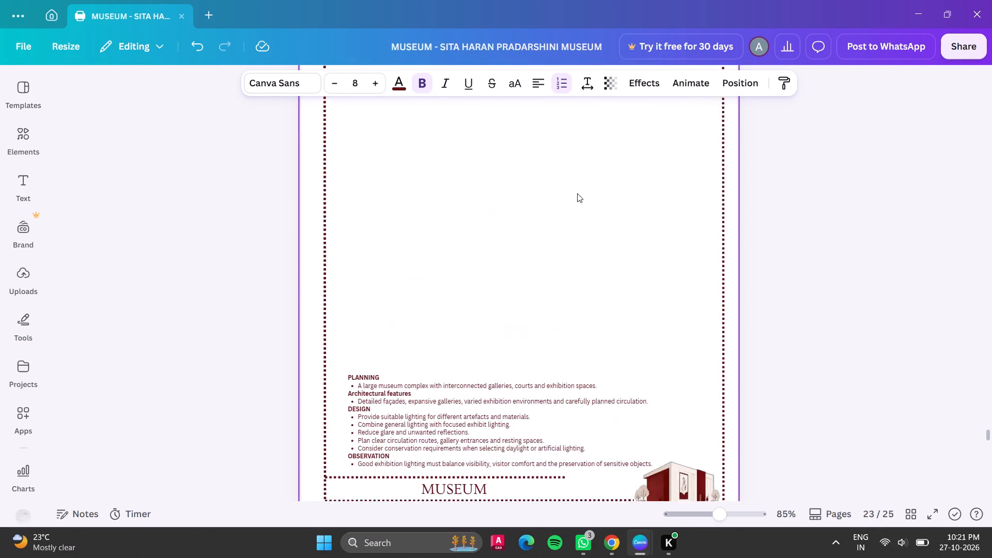
{"action": "scroll", "coordinate": [577, 193], "scroll_direction": "up", "scroll_amount": 20}
{"action": "scroll", "coordinate": [577, 193], "scroll_direction": "up", "scroll_amount": 14}
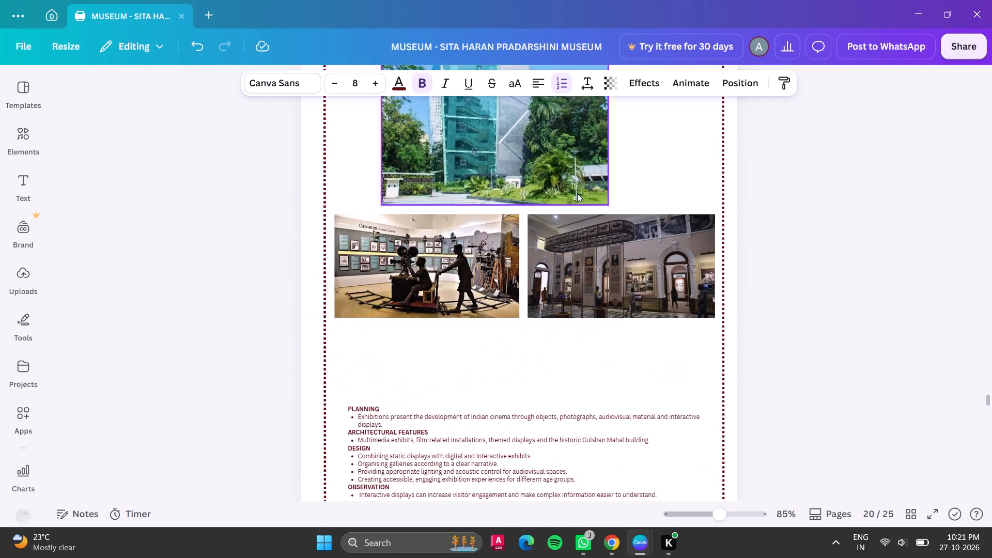
{"action": "scroll", "coordinate": [577, 193], "scroll_direction": "up", "scroll_amount": 11}
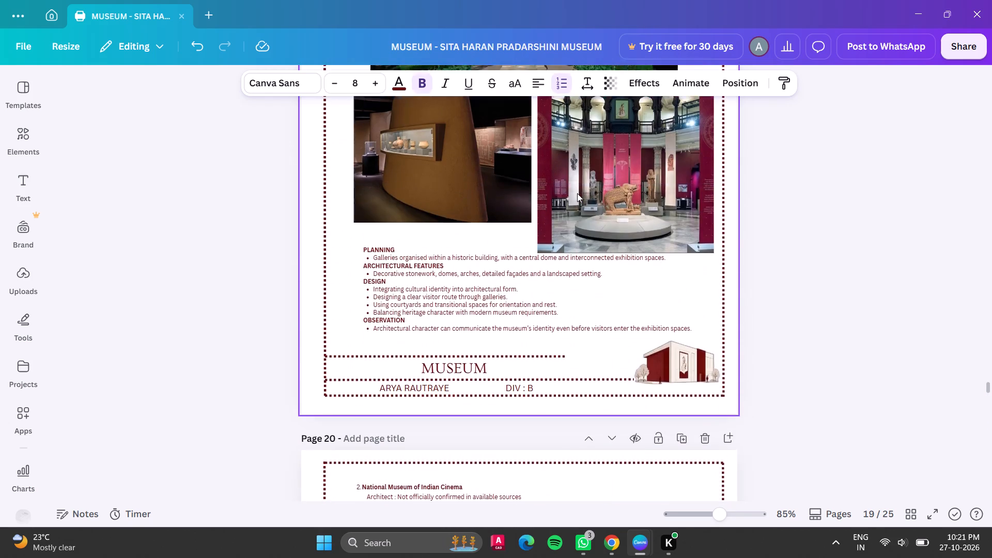
{"action": "scroll", "coordinate": [577, 193], "scroll_direction": "up", "scroll_amount": 15}
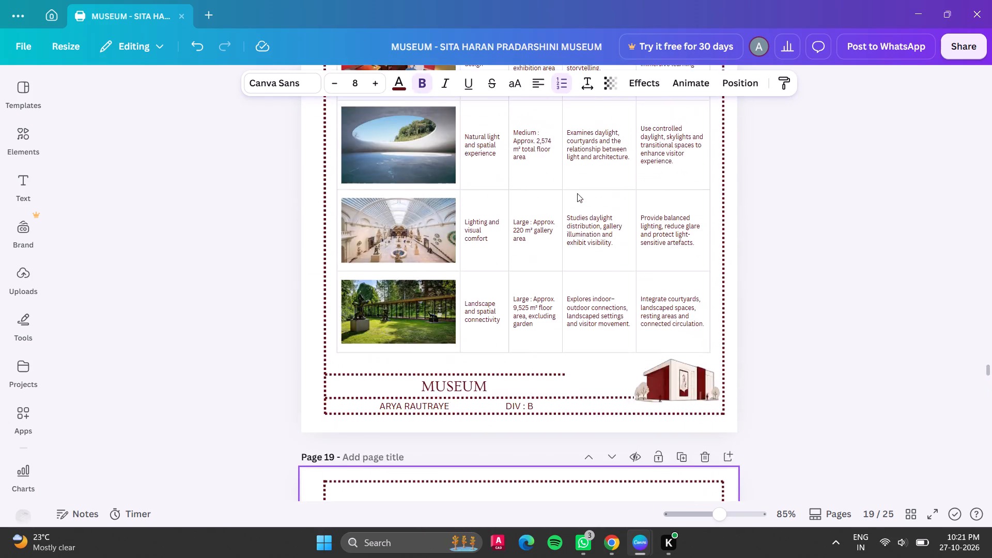
{"action": "scroll", "coordinate": [577, 193], "scroll_direction": "up", "scroll_amount": 8}
{"action": "left_click", "coordinate": [427, 217]}
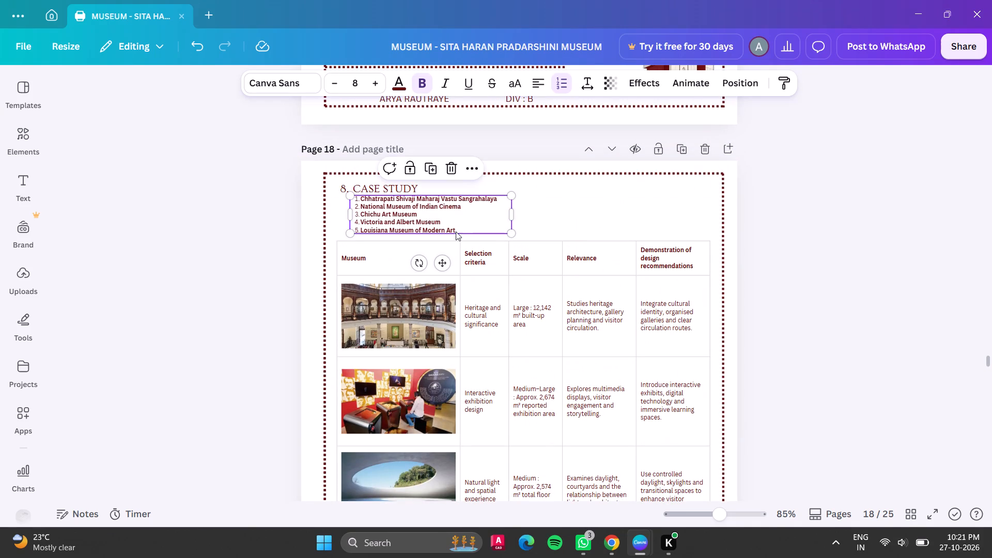
{"action": "key", "text": "Delete"}
{"action": "key", "text": "ctrl+v"}
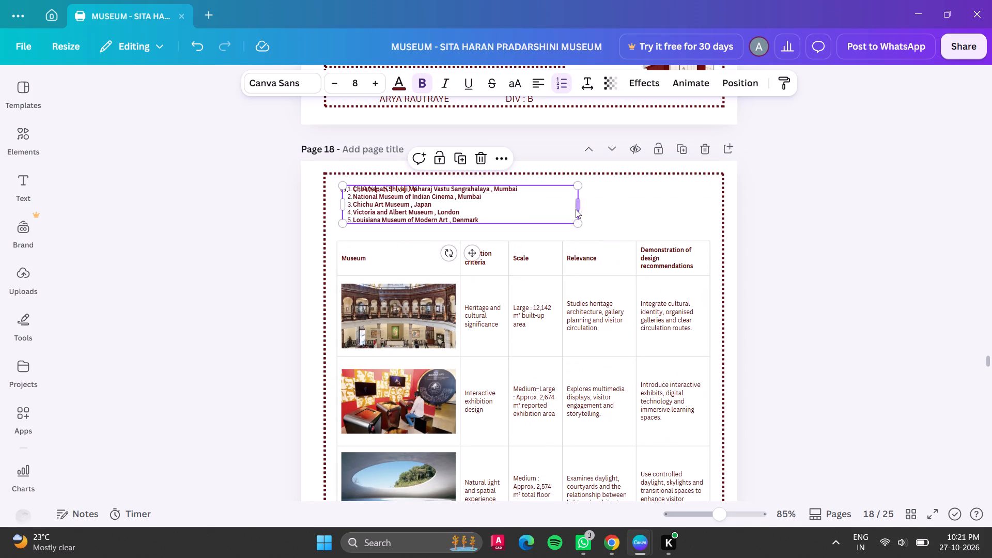
{"action": "left_click_drag", "start_coordinate": [518, 200], "coordinate": [522, 210]}
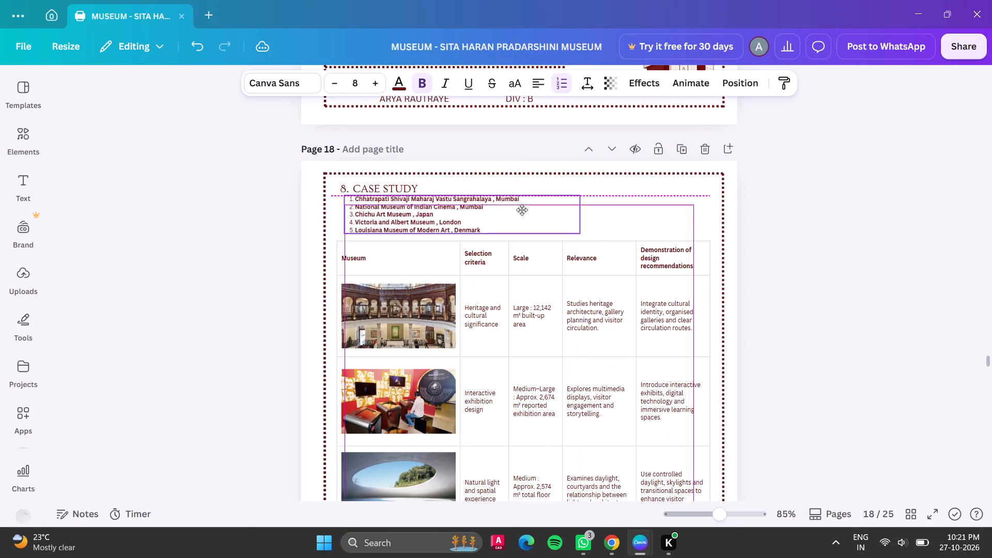
{"action": "left_click_drag", "start_coordinate": [522, 210], "coordinate": [524, 210]}
{"action": "left_click", "coordinate": [720, 220]}
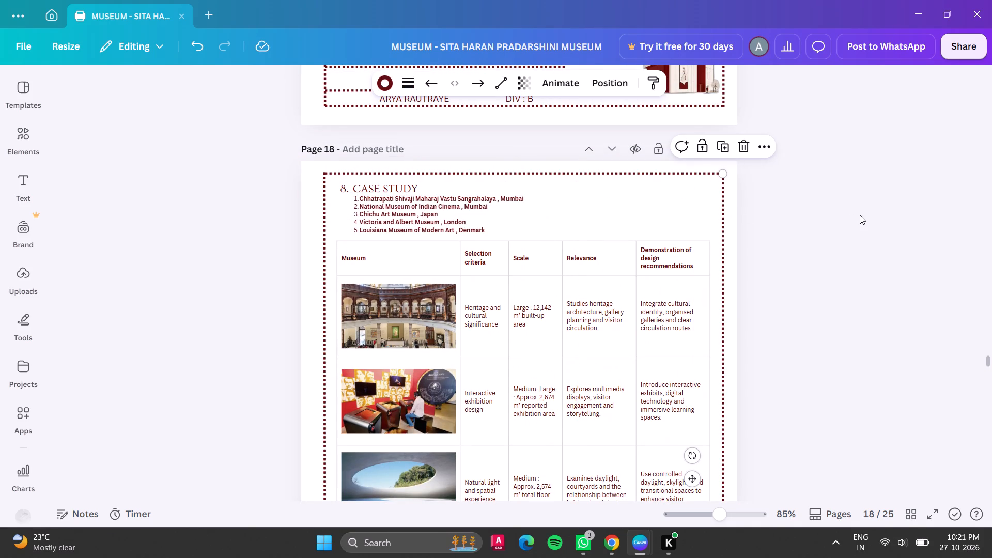
{"action": "left_click", "coordinate": [857, 212]}
Shift page 18's CASE STUDY heading and museum list slightly to the right, keeping the list indented beneath the heading.
{"action": "left_click_drag", "start_coordinate": [483, 184], "coordinate": [495, 184]}
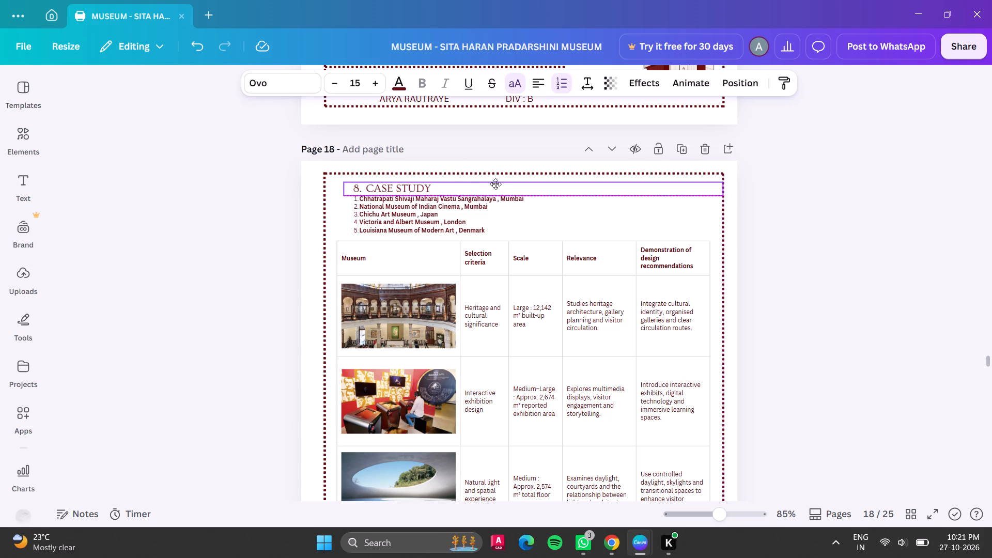
{"action": "left_click_drag", "start_coordinate": [495, 184], "coordinate": [494, 185]}
{"action": "left_click", "coordinate": [841, 222]}
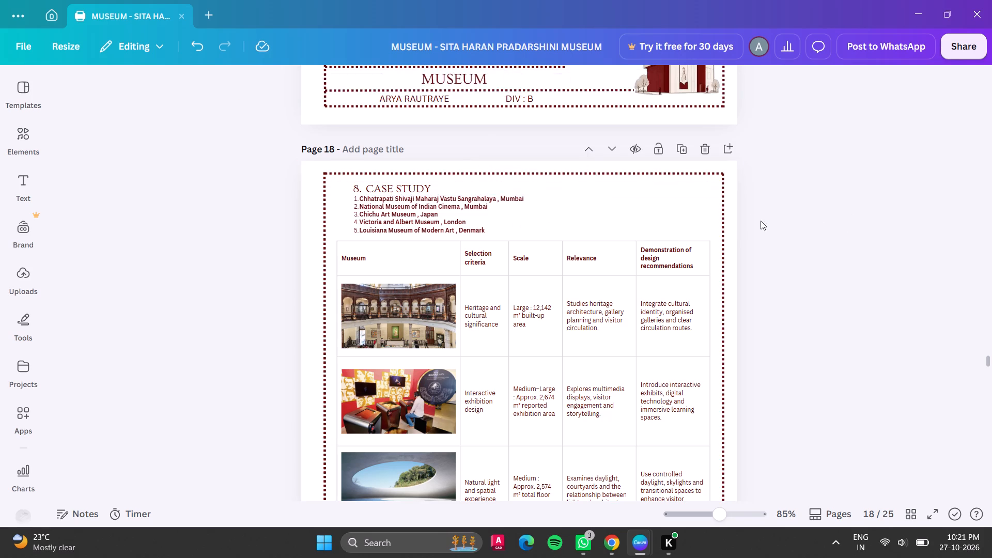
{"action": "left_click_drag", "start_coordinate": [548, 209], "coordinate": [559, 210]}
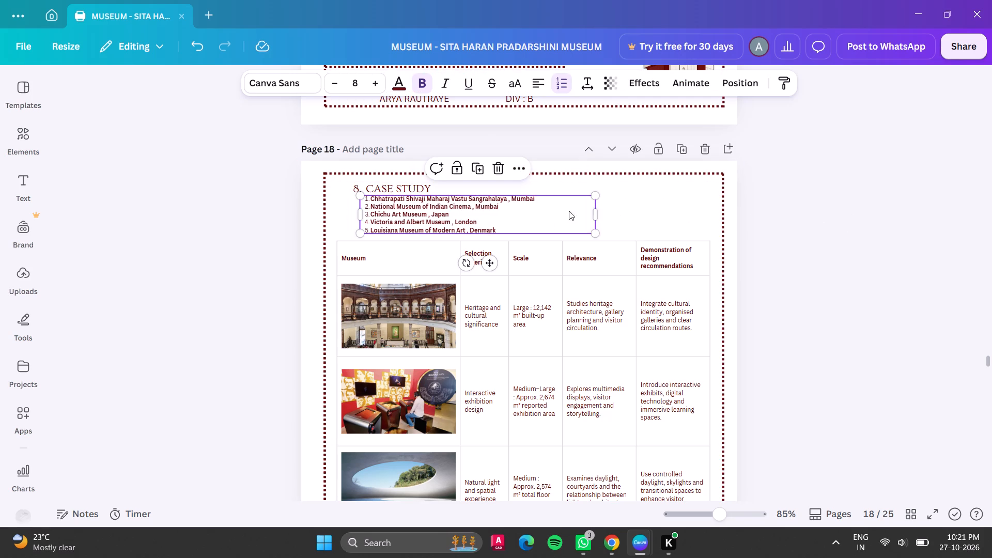
{"action": "left_click", "coordinate": [814, 251]}
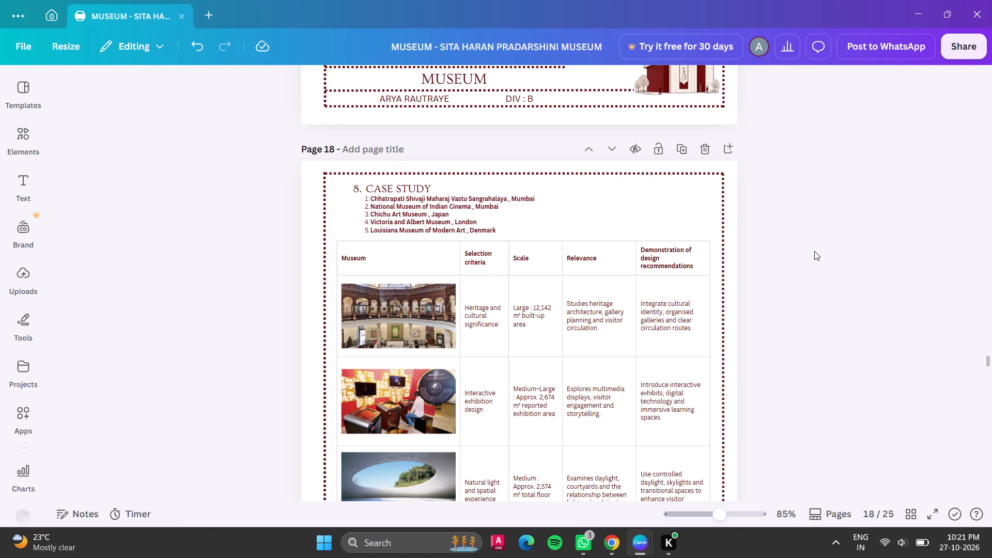
{"action": "left_click", "coordinate": [448, 183]}
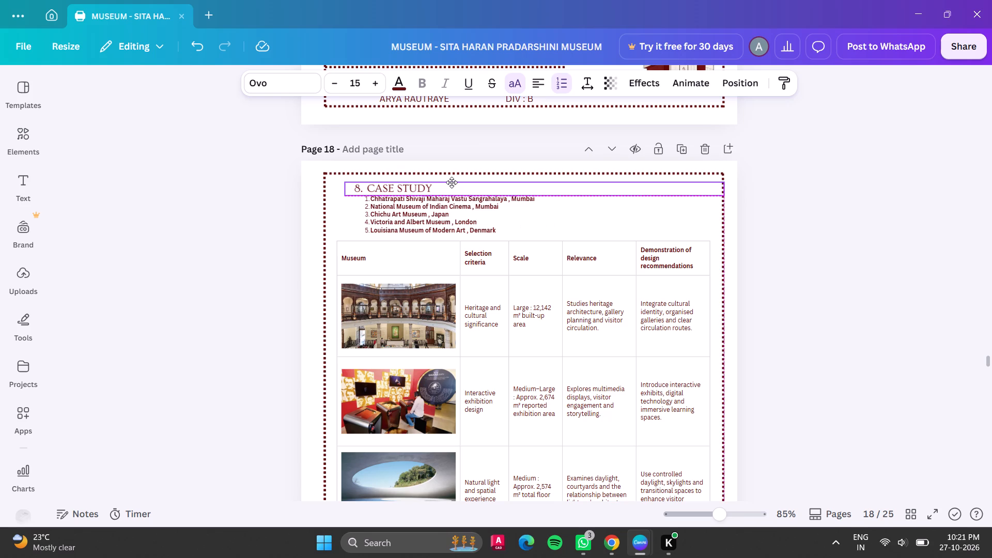
{"action": "left_click", "coordinate": [842, 319]}
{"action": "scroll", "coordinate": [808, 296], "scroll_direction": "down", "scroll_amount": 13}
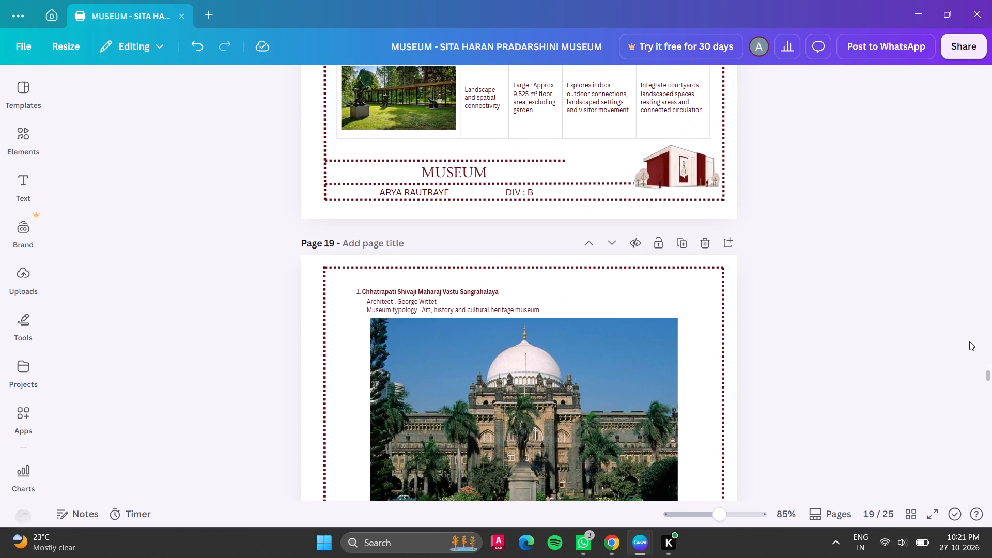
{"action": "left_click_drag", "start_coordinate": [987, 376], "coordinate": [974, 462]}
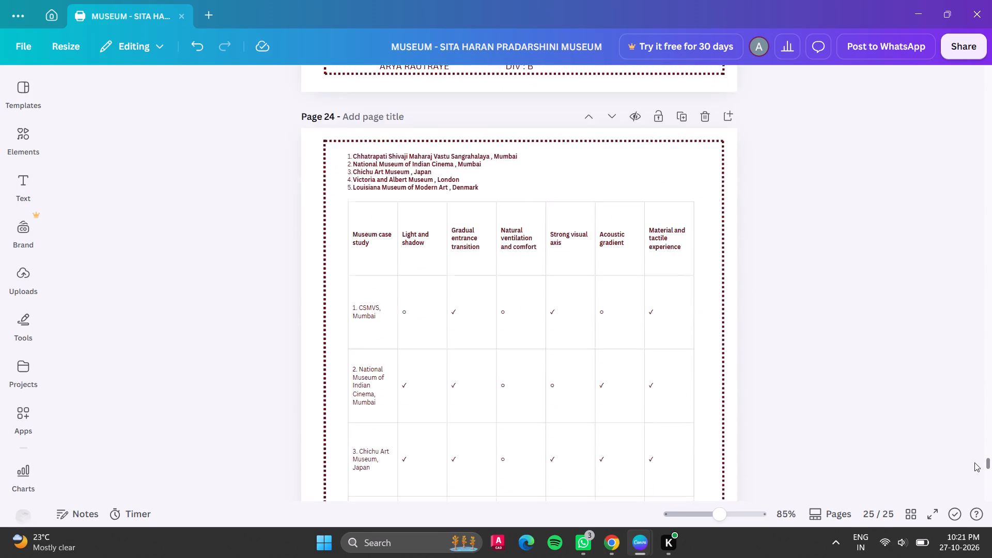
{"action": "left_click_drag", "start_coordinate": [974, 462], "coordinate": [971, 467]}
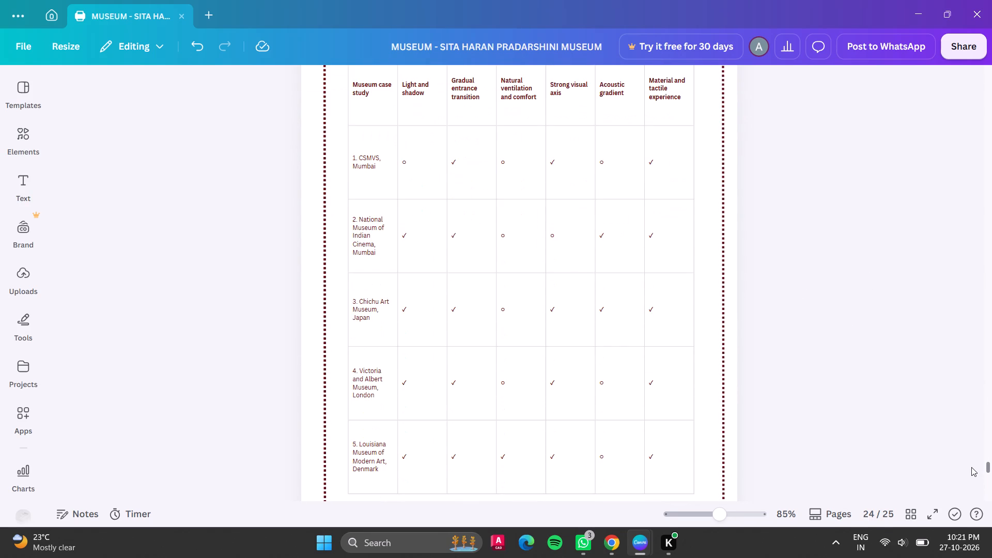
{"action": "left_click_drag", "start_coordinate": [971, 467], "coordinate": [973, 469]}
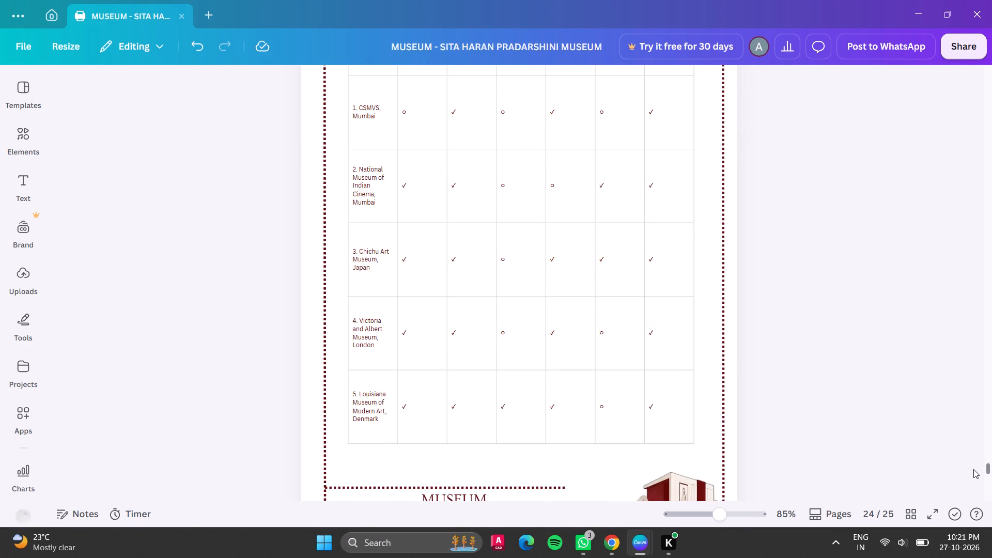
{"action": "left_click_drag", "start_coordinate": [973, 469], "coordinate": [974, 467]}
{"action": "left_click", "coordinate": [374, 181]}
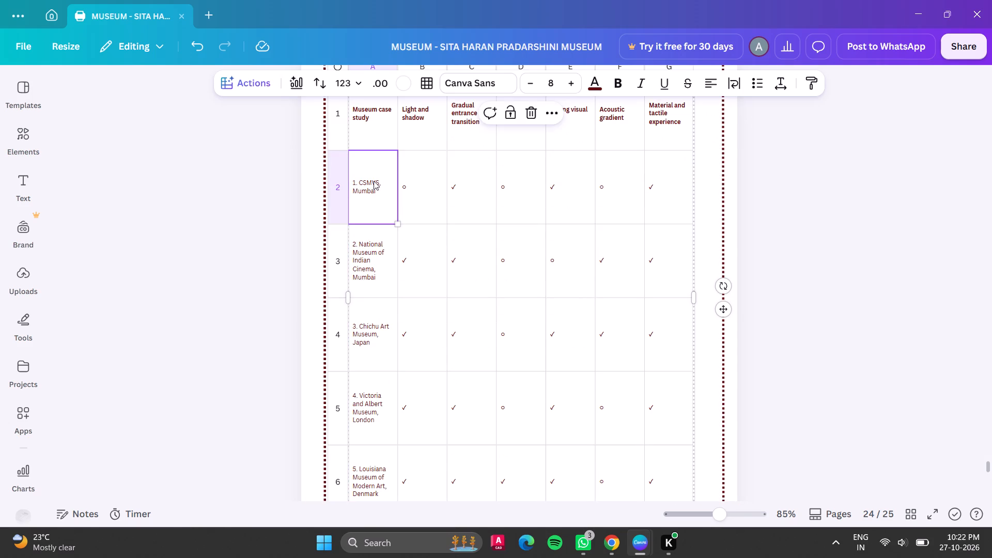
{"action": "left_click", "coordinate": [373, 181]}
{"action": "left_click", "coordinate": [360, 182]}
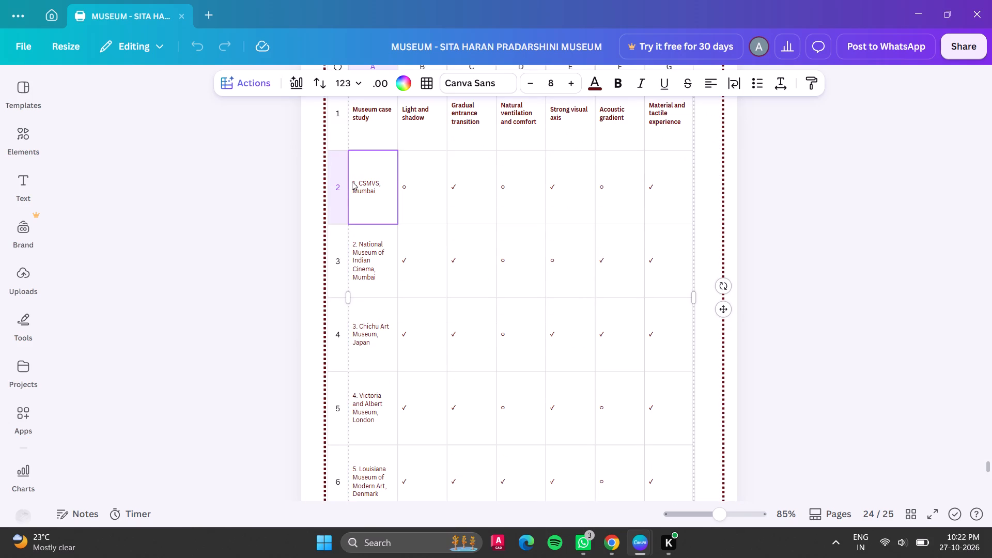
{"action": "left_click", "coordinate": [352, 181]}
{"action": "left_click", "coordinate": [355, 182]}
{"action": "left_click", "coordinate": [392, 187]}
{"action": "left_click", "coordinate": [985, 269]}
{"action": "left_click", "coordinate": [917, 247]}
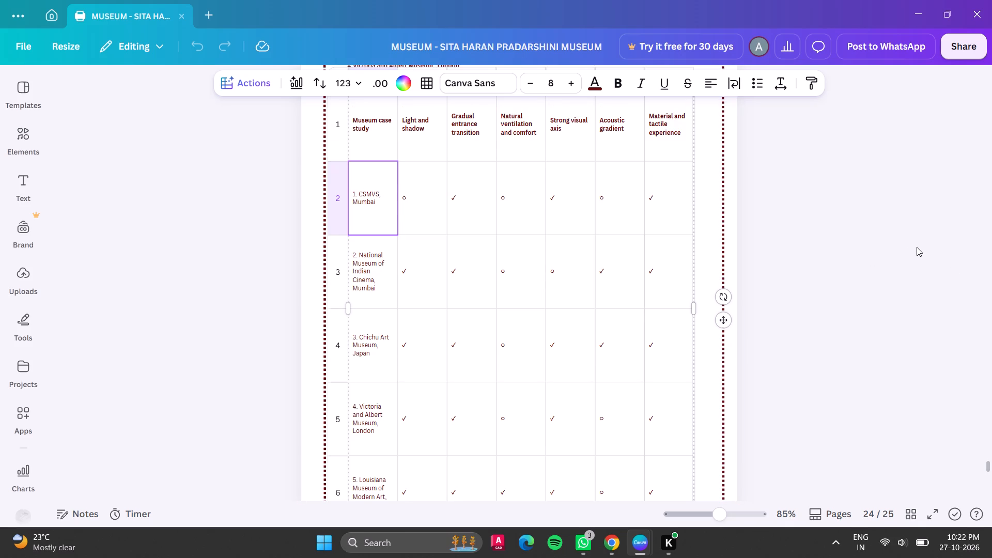
Replace the first column of page 24's table with the Museum image column copied from page 18's case study table.
{"action": "scroll", "coordinate": [916, 247], "scroll_direction": "up", "scroll_amount": 17}
{"action": "scroll", "coordinate": [916, 247], "scroll_direction": "down", "scroll_amount": 1}
{"action": "scroll", "coordinate": [916, 247], "scroll_direction": "up", "scroll_amount": 15}
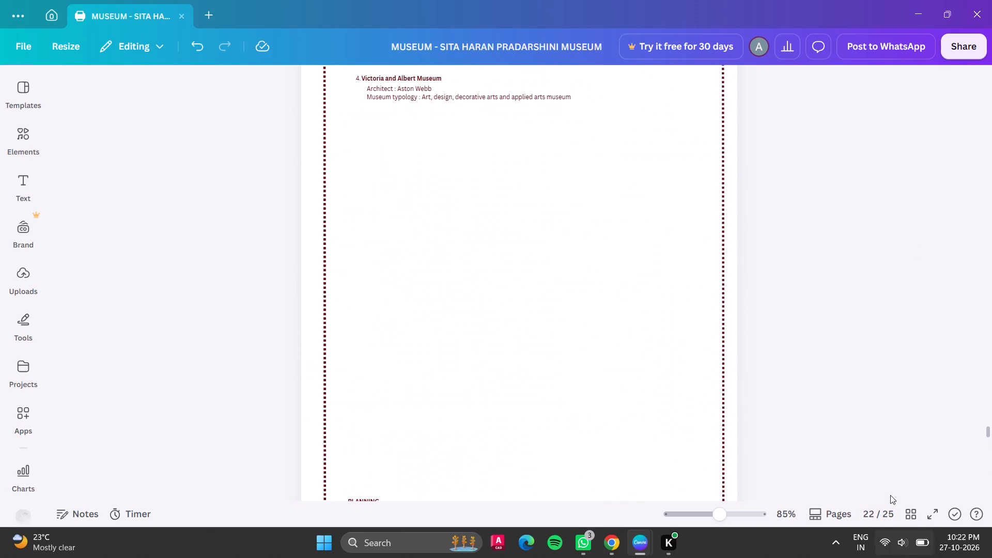
{"action": "scroll", "coordinate": [933, 518], "scroll_direction": "up", "scroll_amount": 8}
{"action": "left_click_drag", "start_coordinate": [986, 432], "coordinate": [963, 375]}
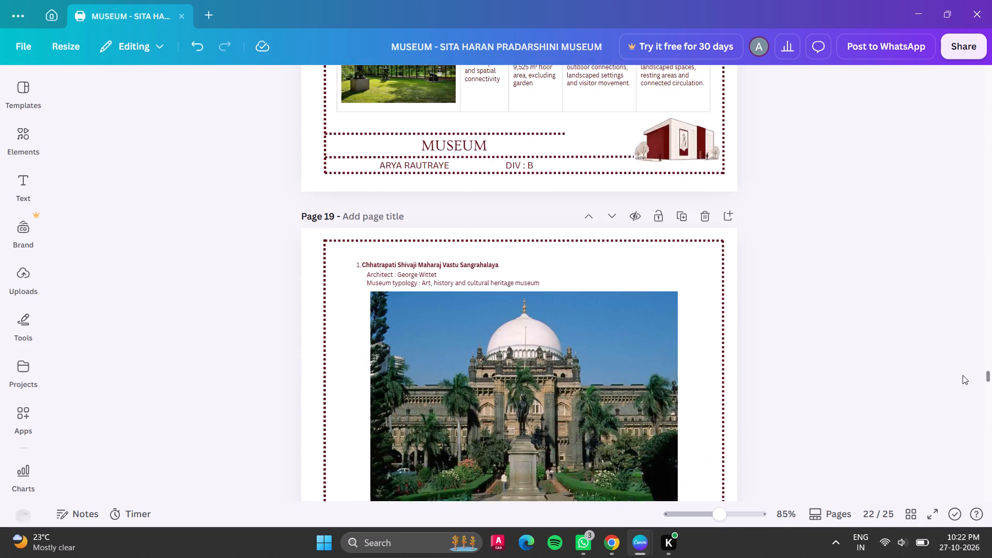
{"action": "left_click_drag", "start_coordinate": [963, 375], "coordinate": [959, 364]}
{"action": "left_click", "coordinate": [395, 153]}
{"action": "left_click", "coordinate": [389, 118]}
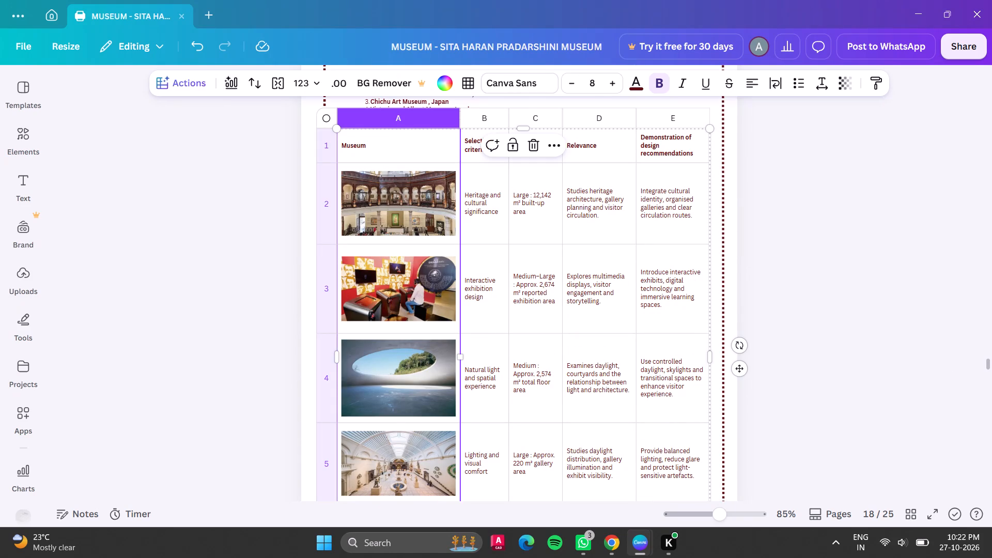
{"action": "key", "text": "ctrl+c"}
{"action": "scroll", "coordinate": [411, 216], "scroll_direction": "down", "scroll_amount": 13}
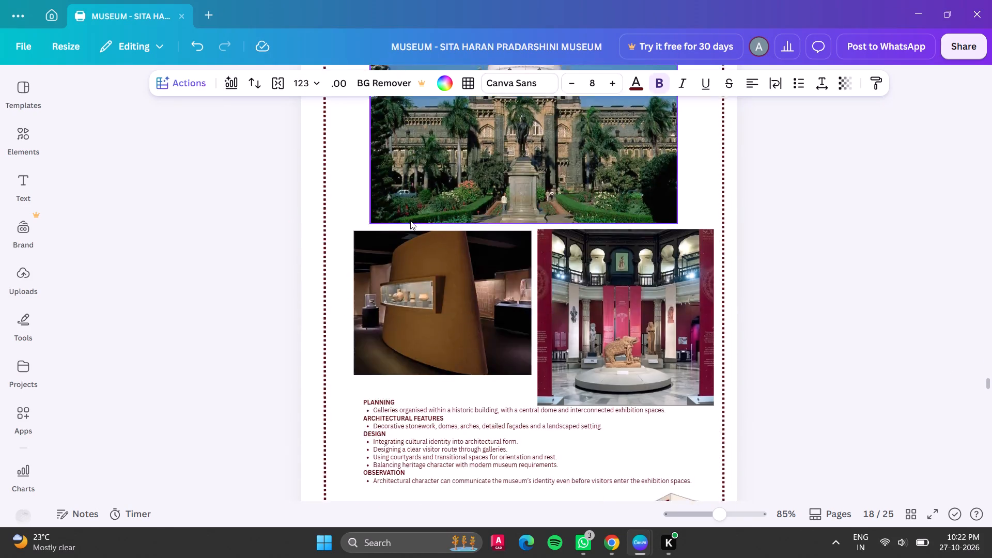
{"action": "scroll", "coordinate": [410, 221], "scroll_direction": "down", "scroll_amount": 14}
{"action": "scroll", "coordinate": [410, 221], "scroll_direction": "down", "scroll_amount": 20}
{"action": "scroll", "coordinate": [410, 221], "scroll_direction": "down", "scroll_amount": 4}
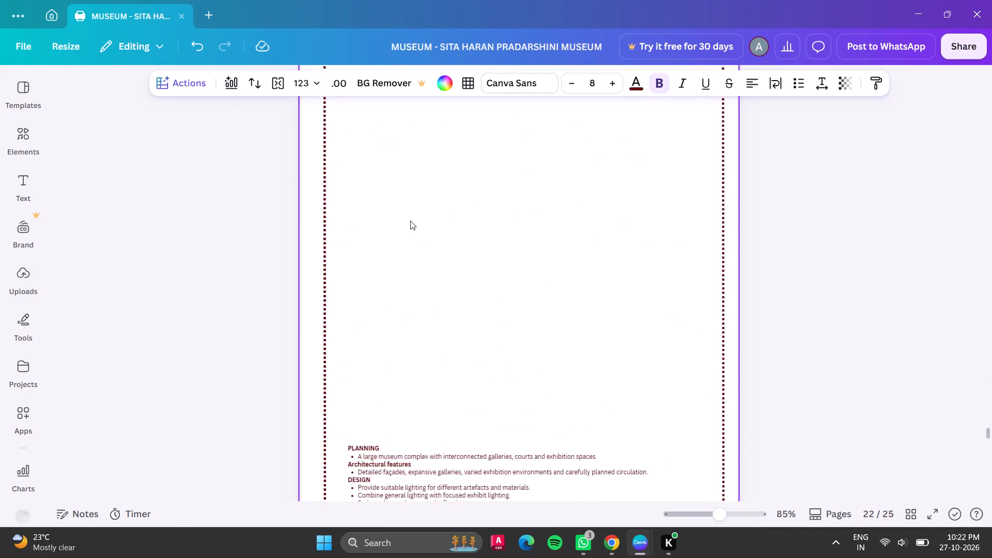
{"action": "scroll", "coordinate": [410, 221], "scroll_direction": "down", "scroll_amount": 20}
{"action": "scroll", "coordinate": [410, 221], "scroll_direction": "down", "scroll_amount": 7}
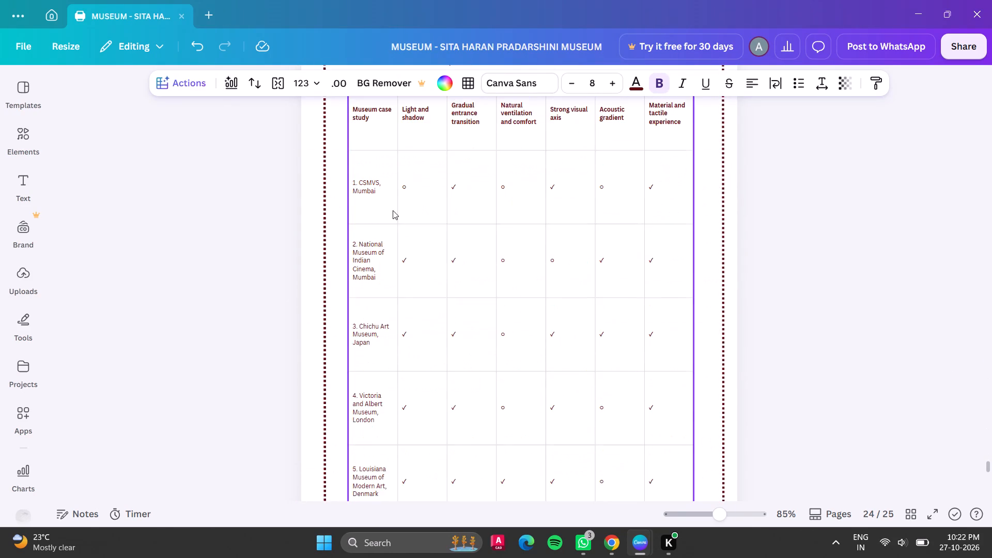
{"action": "scroll", "coordinate": [393, 210], "scroll_direction": "up", "scroll_amount": 2}
{"action": "left_click", "coordinate": [370, 260]}
{"action": "left_click", "coordinate": [373, 242]}
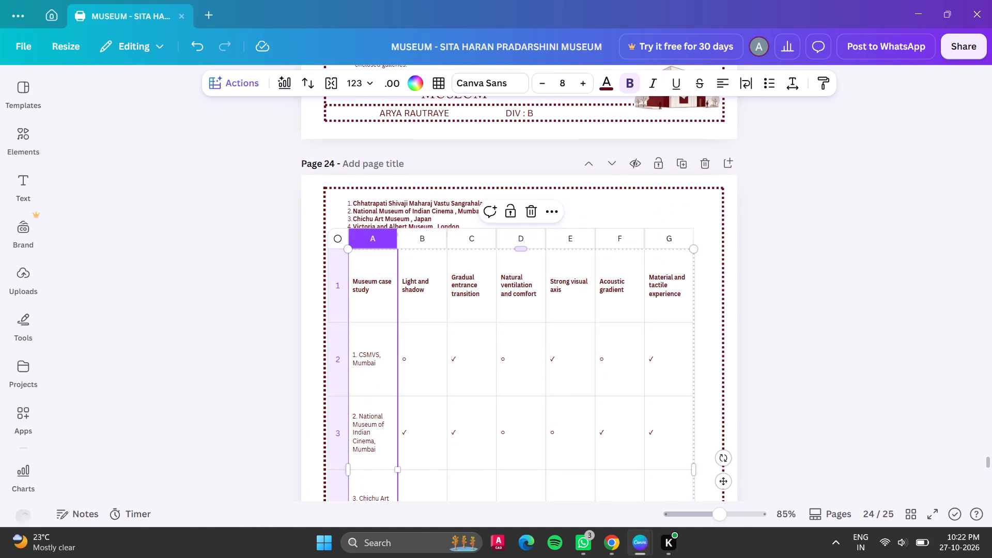
{"action": "key", "text": "ctrl+v"}
{"action": "scroll", "coordinate": [811, 301], "scroll_direction": "down", "scroll_amount": 3}
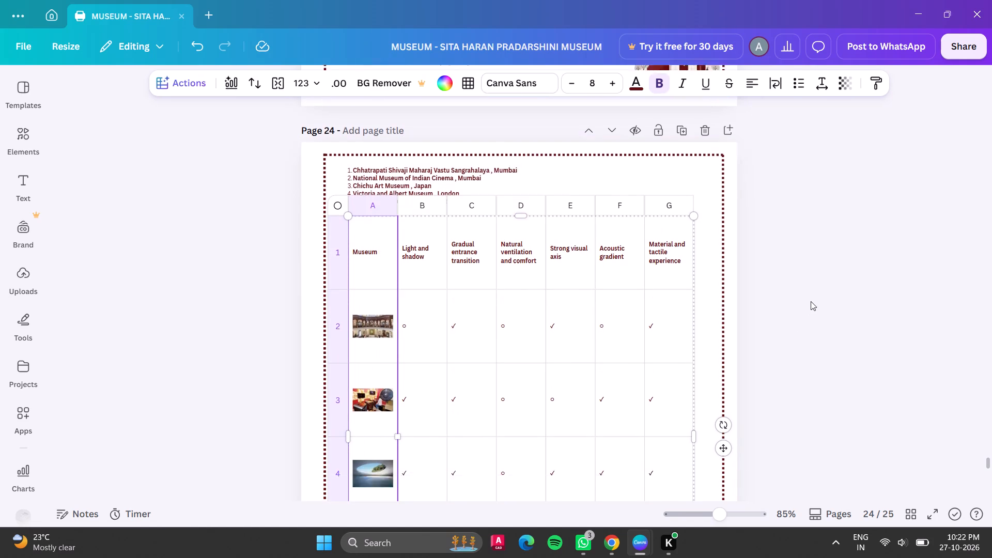
{"action": "scroll", "coordinate": [811, 301], "scroll_direction": "down", "scroll_amount": 2}
{"action": "left_click", "coordinate": [811, 301]}
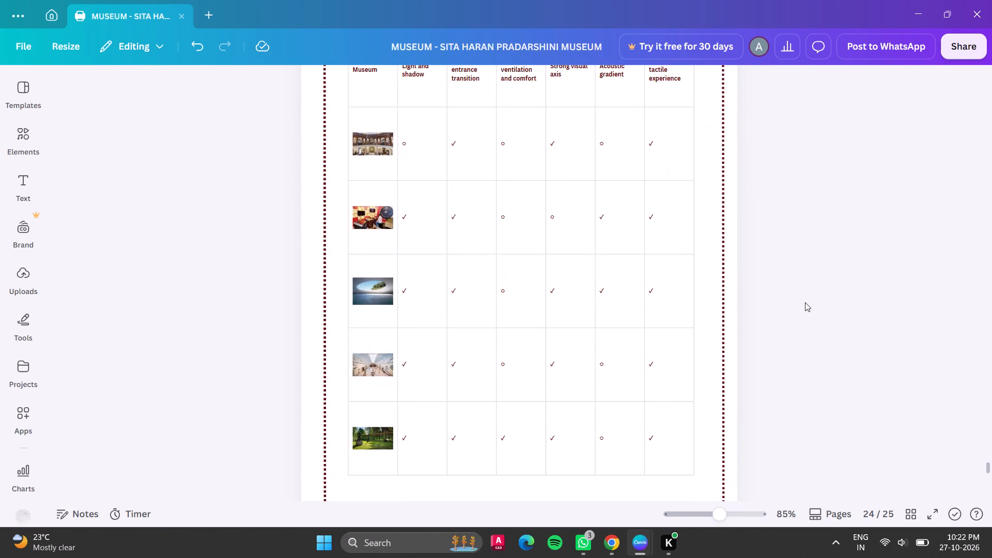
{"action": "scroll", "coordinate": [805, 302], "scroll_direction": "up", "scroll_amount": 1}
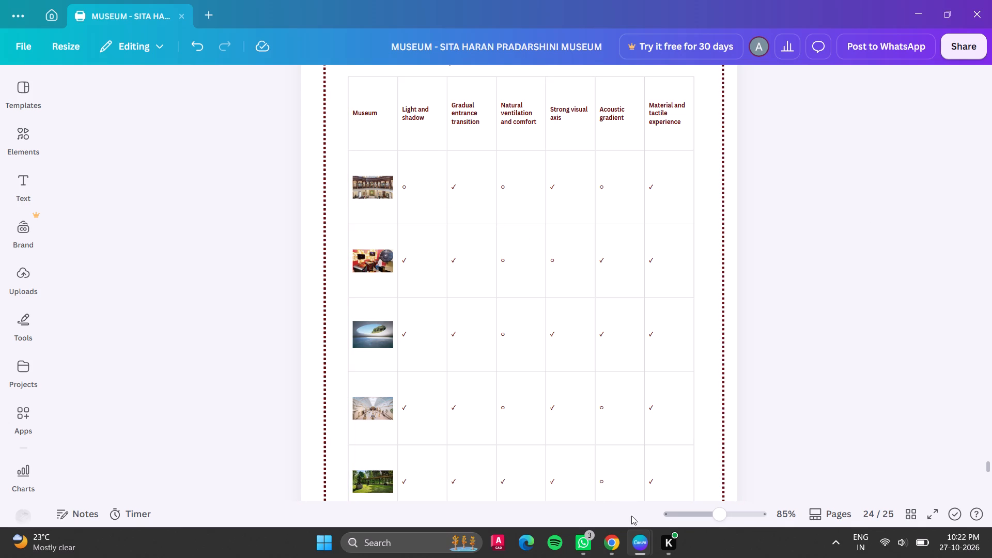
In page 24's table, replace the first museum row's Light and shadow circle with the tick copied from the row below.
{"action": "left_click", "coordinate": [676, 489]}
{"action": "scroll", "coordinate": [773, 329], "scroll_direction": "down", "scroll_amount": 3}
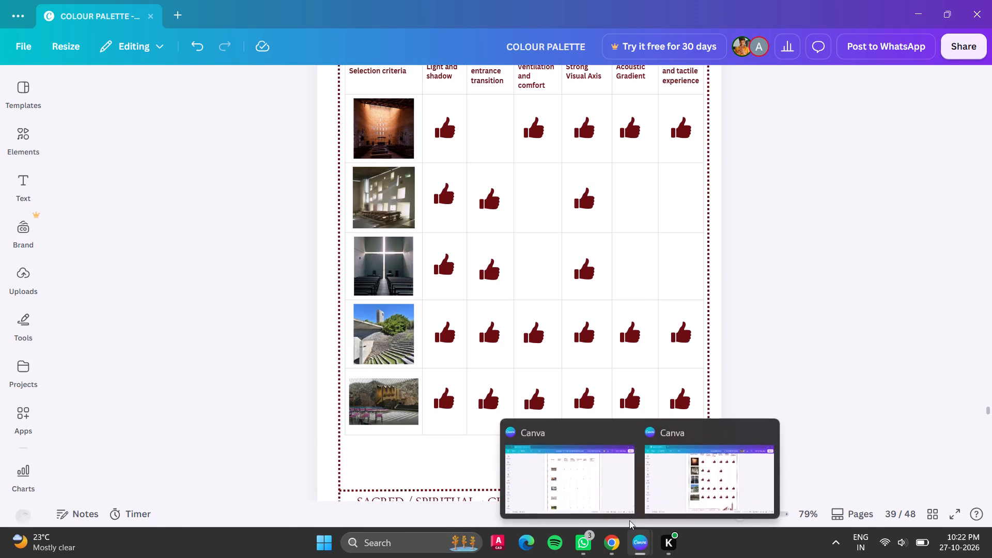
{"action": "left_click", "coordinate": [602, 477]}
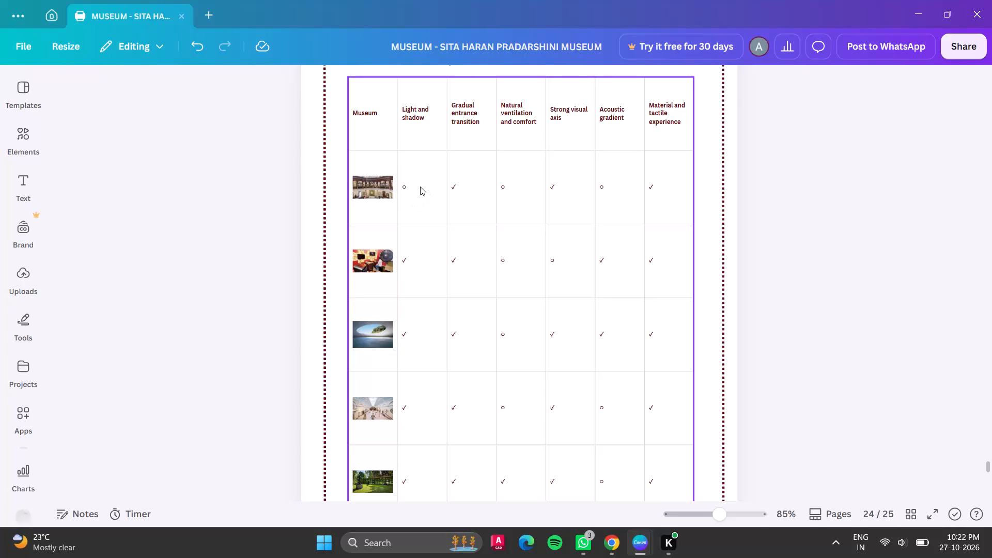
{"action": "left_click", "coordinate": [420, 187]}
{"action": "left_click", "coordinate": [417, 187]}
{"action": "left_click_drag", "start_coordinate": [418, 187], "coordinate": [393, 189]}
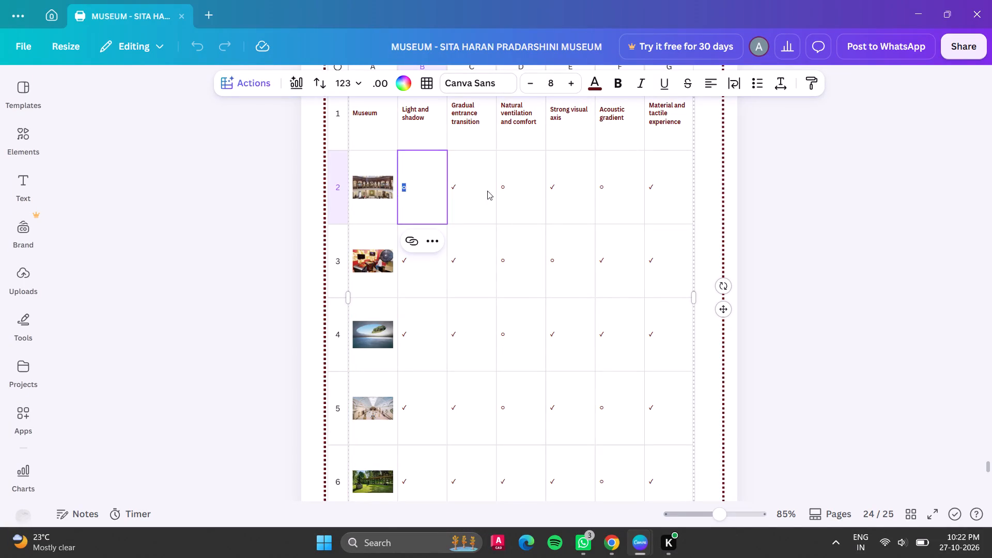
{"action": "key", "text": "Delete"}
{"action": "left_click", "coordinate": [419, 260]}
{"action": "left_click", "coordinate": [417, 262]}
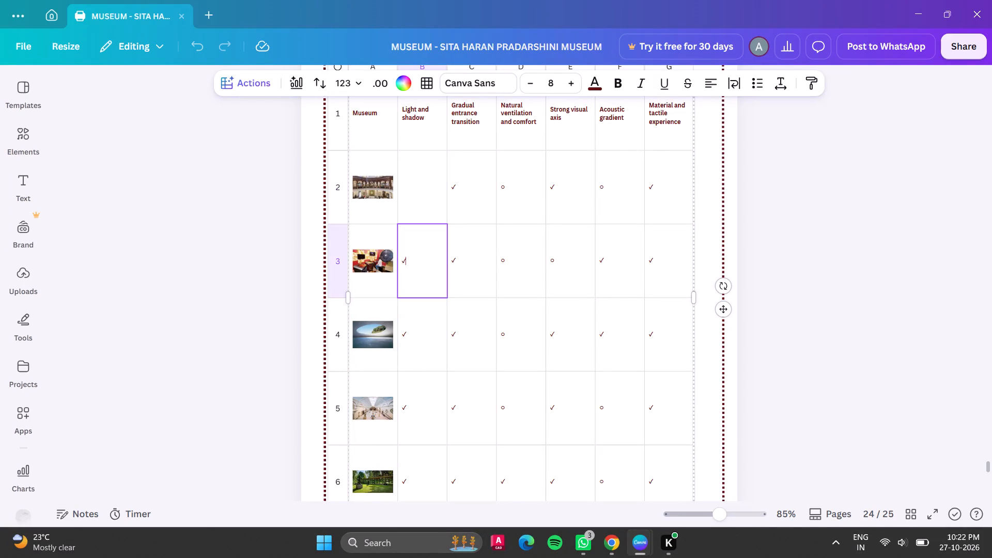
{"action": "left_click_drag", "start_coordinate": [415, 262], "coordinate": [401, 260]}
{"action": "key", "text": "ctrl+c"}
{"action": "left_click", "coordinate": [431, 185]}
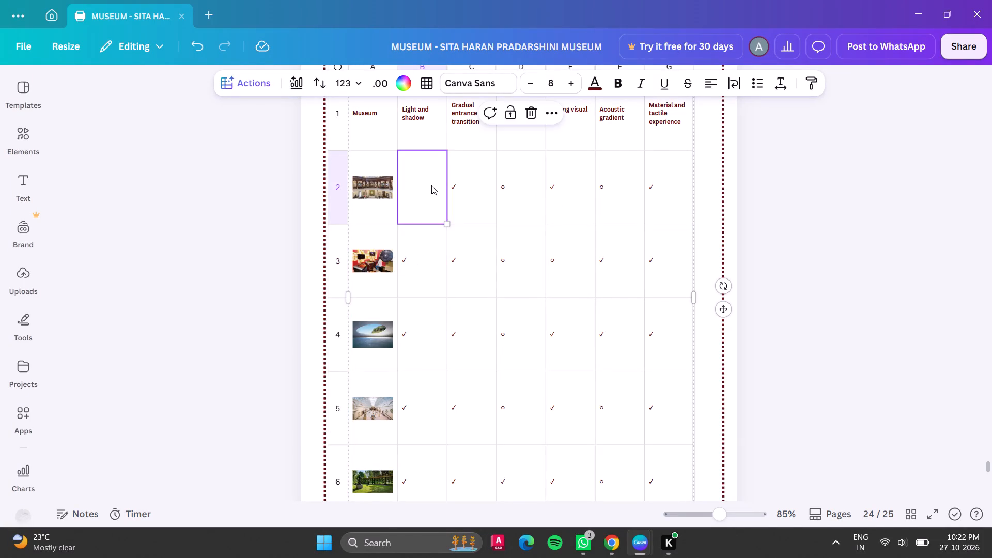
{"action": "left_click", "coordinate": [425, 188]}
{"action": "key", "text": "ctrl+v"}
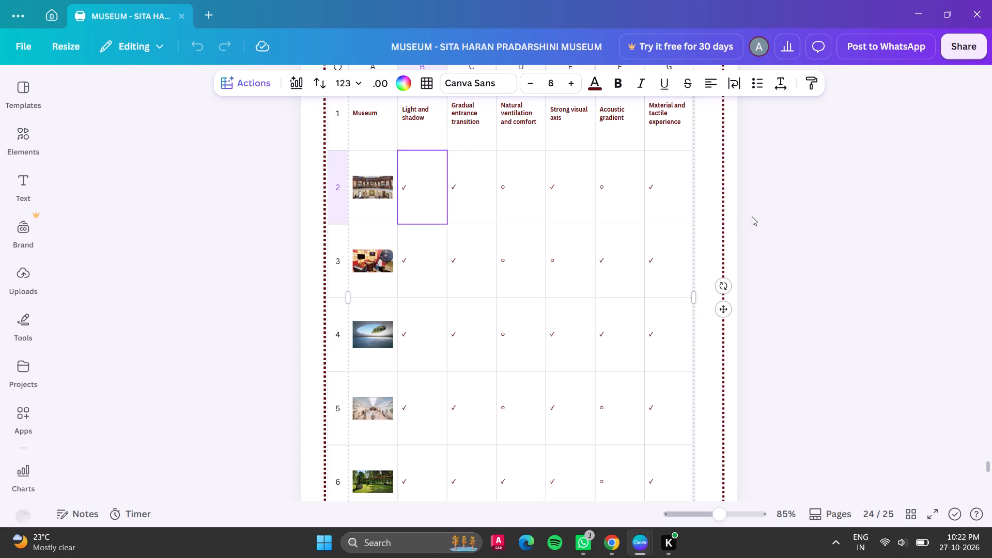
{"action": "left_click", "coordinate": [774, 218]}
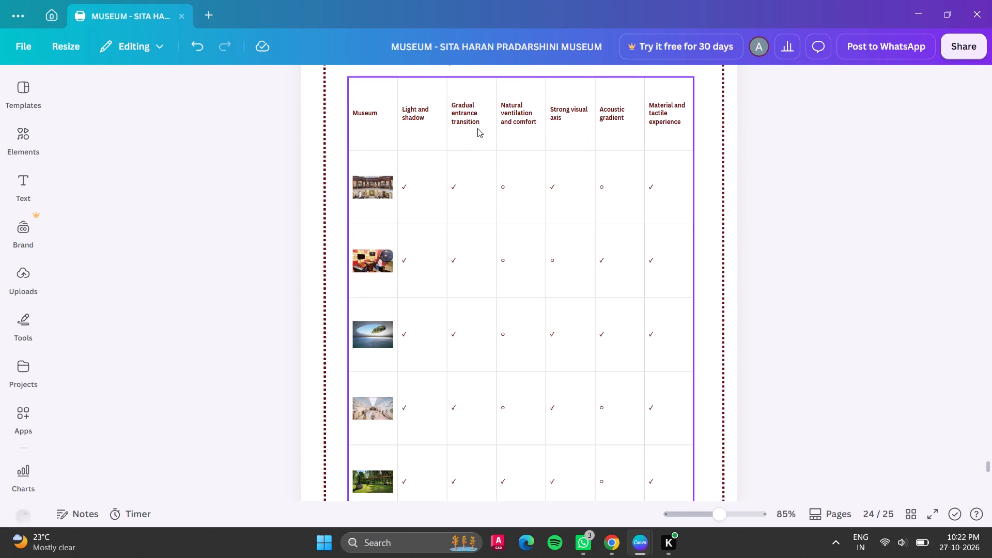
Replace the Chichu Art Museum row's circle under Natural ventilation and comfort with the copied tick.
{"action": "scroll", "coordinate": [475, 138], "scroll_direction": "down", "scroll_amount": 1}
{"action": "scroll", "coordinate": [473, 172], "scroll_direction": "up", "scroll_amount": 1}
{"action": "scroll", "coordinate": [518, 274], "scroll_direction": "down", "scroll_amount": 1}
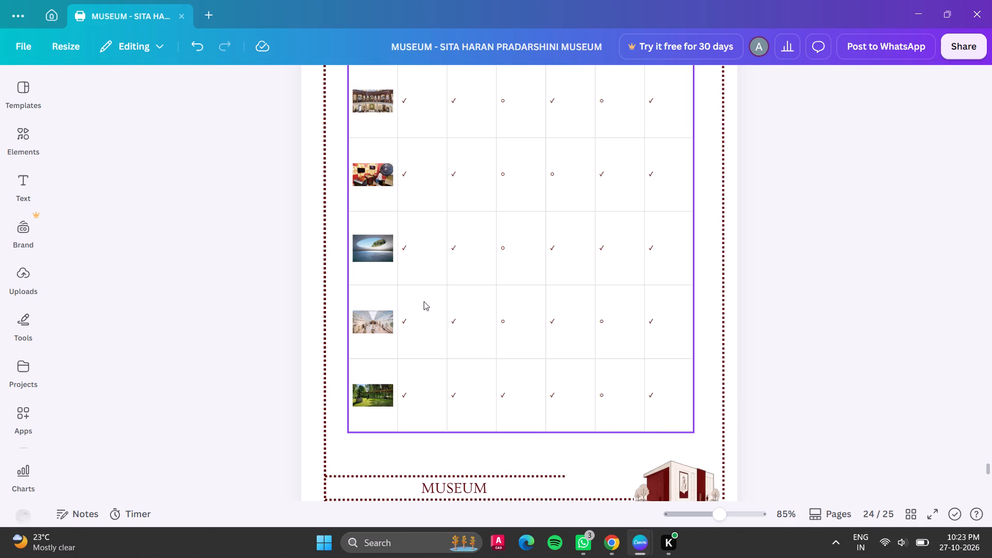
{"action": "left_click", "coordinate": [511, 252]}
{"action": "left_click", "coordinate": [511, 252]}
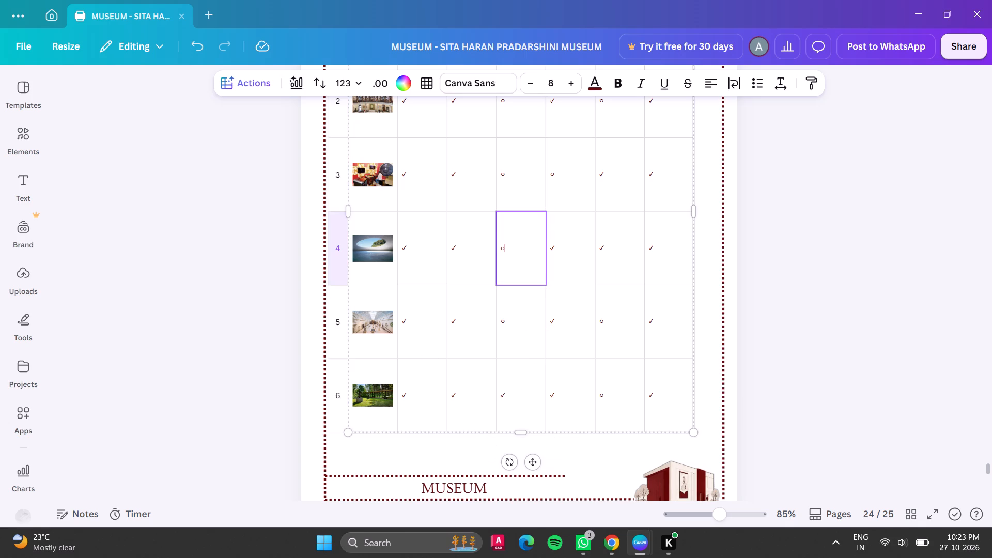
{"action": "left_click_drag", "start_coordinate": [511, 249], "coordinate": [498, 250]}
{"action": "left_click", "coordinate": [702, 464]}
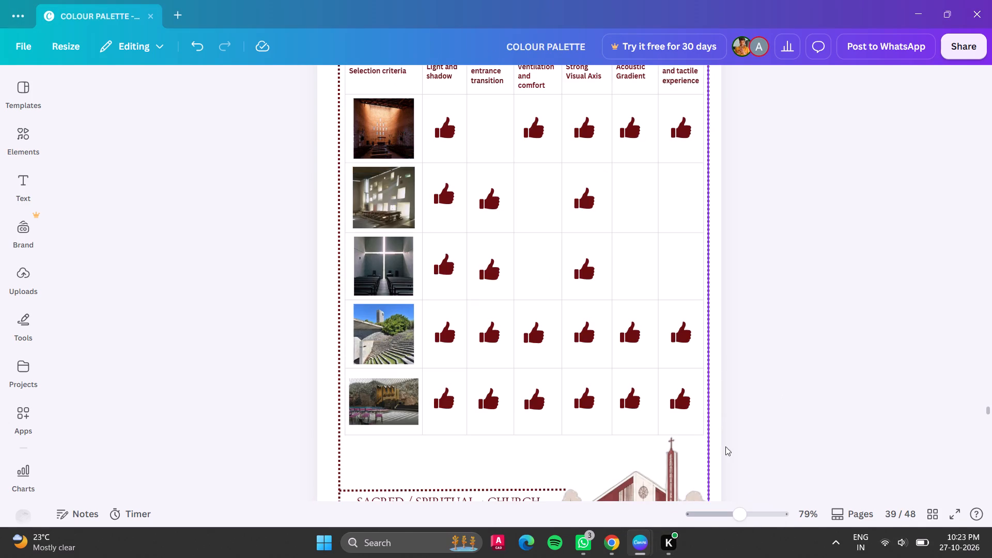
{"action": "left_click", "coordinate": [593, 475]}
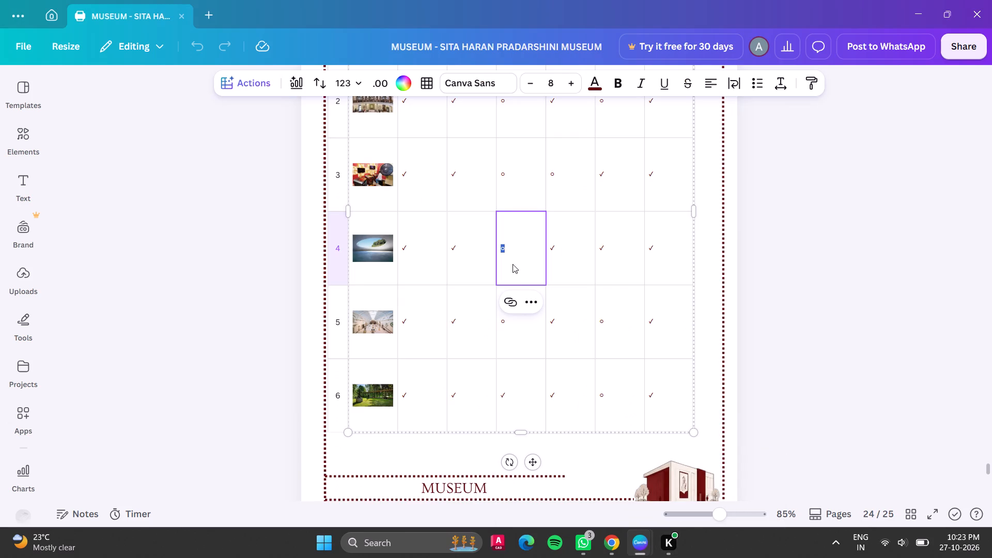
{"action": "key", "text": "BackSpace"}
{"action": "key", "text": "ctrl+v"}
{"action": "left_click", "coordinate": [785, 285]}
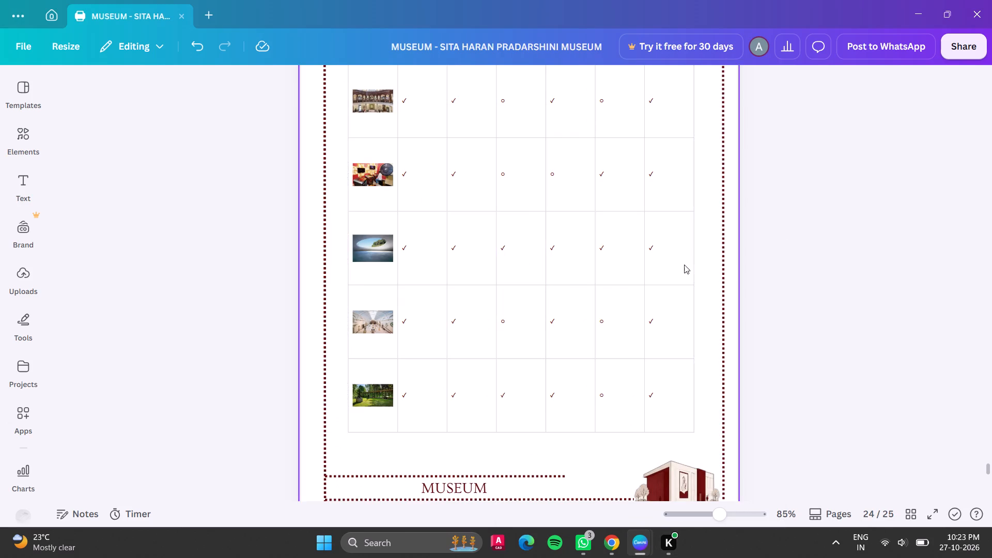
Replace the first museum row's circle under Natural ventilation and comfort with the copied tick.
{"action": "scroll", "coordinate": [516, 191], "scroll_direction": "up", "scroll_amount": 1}
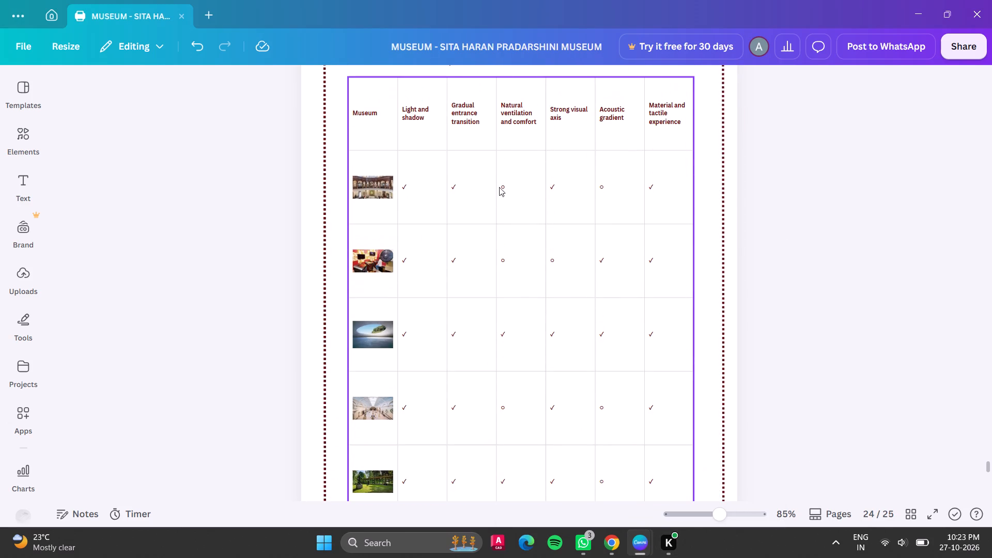
{"action": "double_click", "coordinate": [505, 187]}
{"action": "key", "text": "BackSpace"}
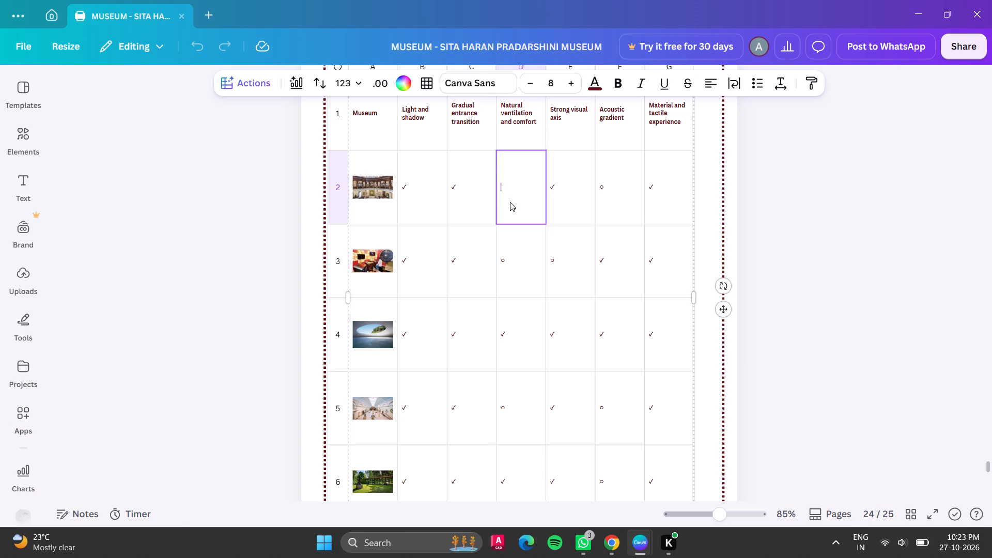
{"action": "key", "text": "ctrl+v"}
{"action": "left_click", "coordinate": [837, 254]}
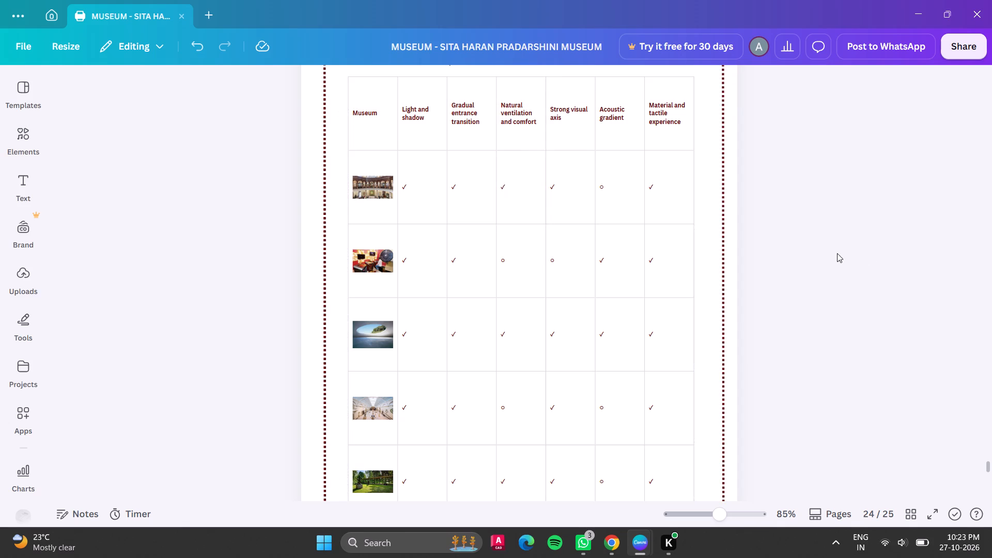
Clear the circles under Natural ventilation and comfort in the Victoria and Albert Museum and National Museum of Indian Cinema rows.
{"action": "scroll", "coordinate": [834, 251], "scroll_direction": "down", "scroll_amount": 1}
{"action": "double_click", "coordinate": [521, 358]}
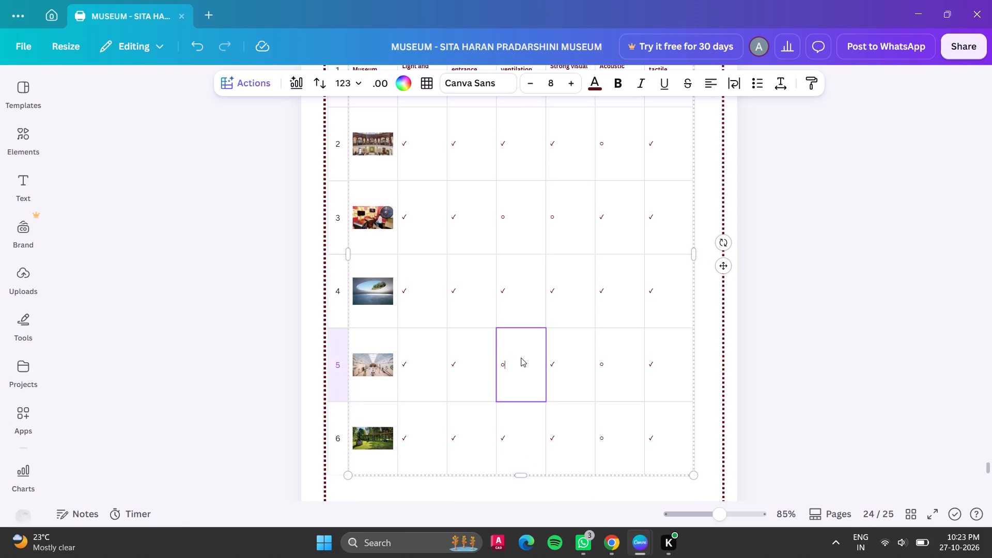
{"action": "key", "text": "BackSpace"}
{"action": "double_click", "coordinate": [518, 218]}
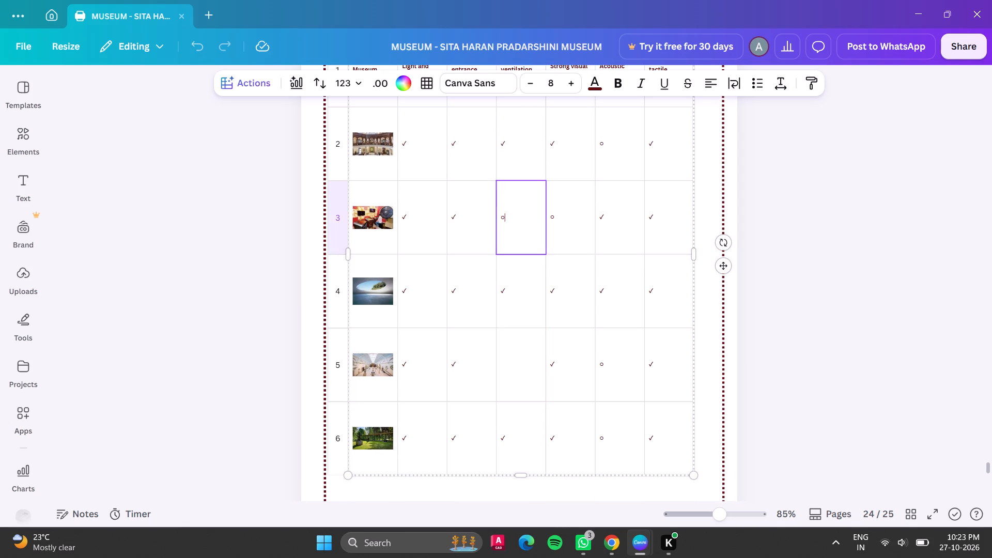
{"action": "key", "text": "BackSpace"}
{"action": "left_click", "coordinate": [780, 293]}
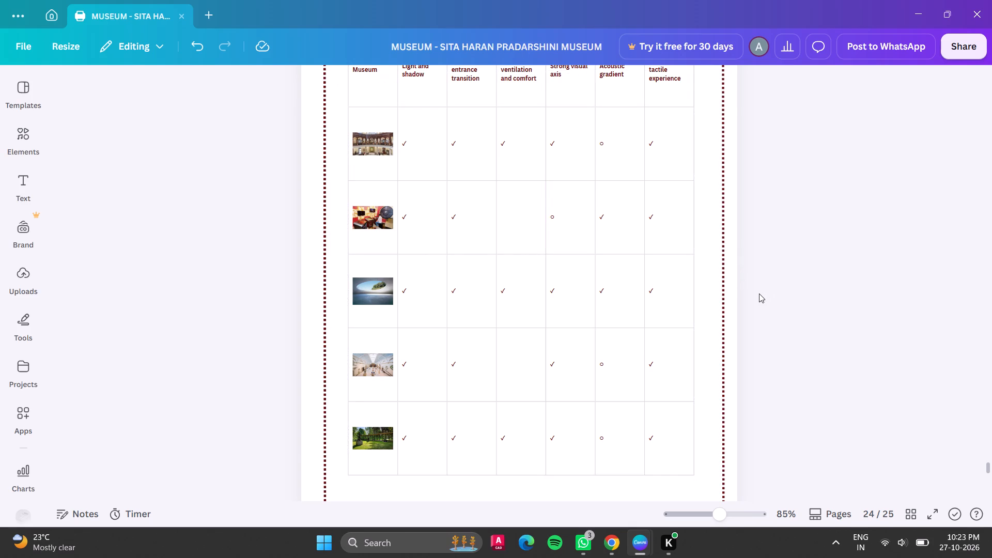
Clear the National Museum of Indian Cinema row's marks under Gradual entrance transition and Strong visual axis.
{"action": "scroll", "coordinate": [759, 293], "scroll_direction": "up", "scroll_amount": 1}
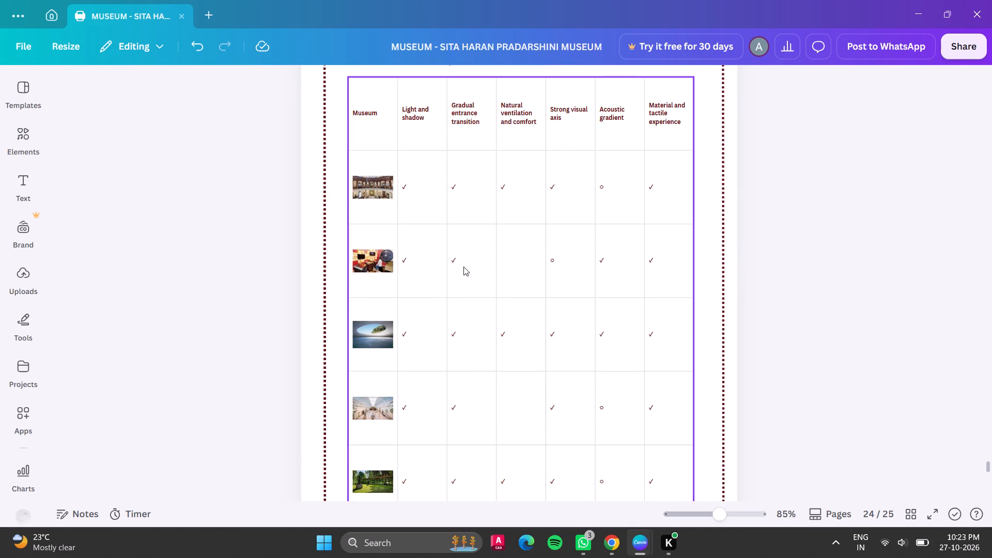
{"action": "double_click", "coordinate": [461, 258]}
{"action": "key", "text": "BackSpace"}
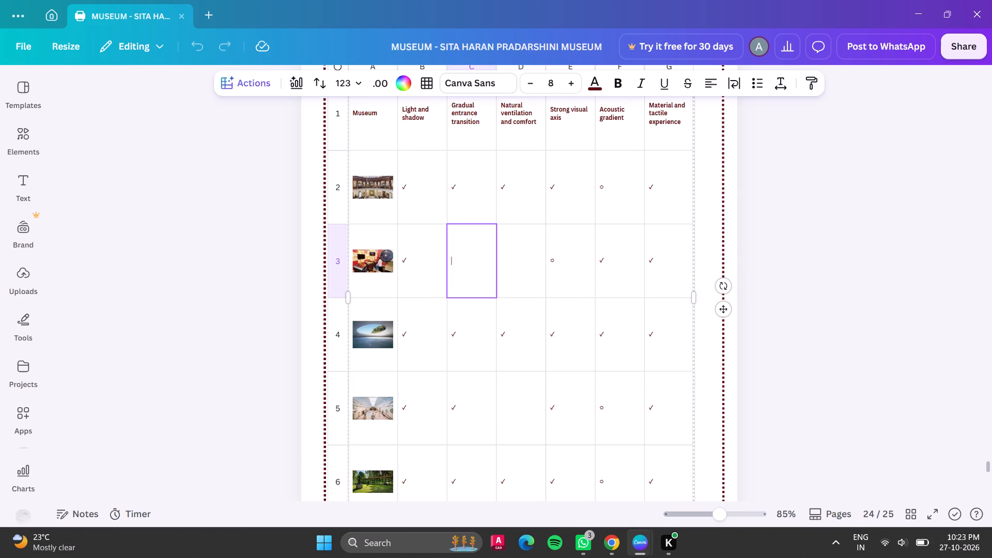
{"action": "left_click", "coordinate": [790, 306]}
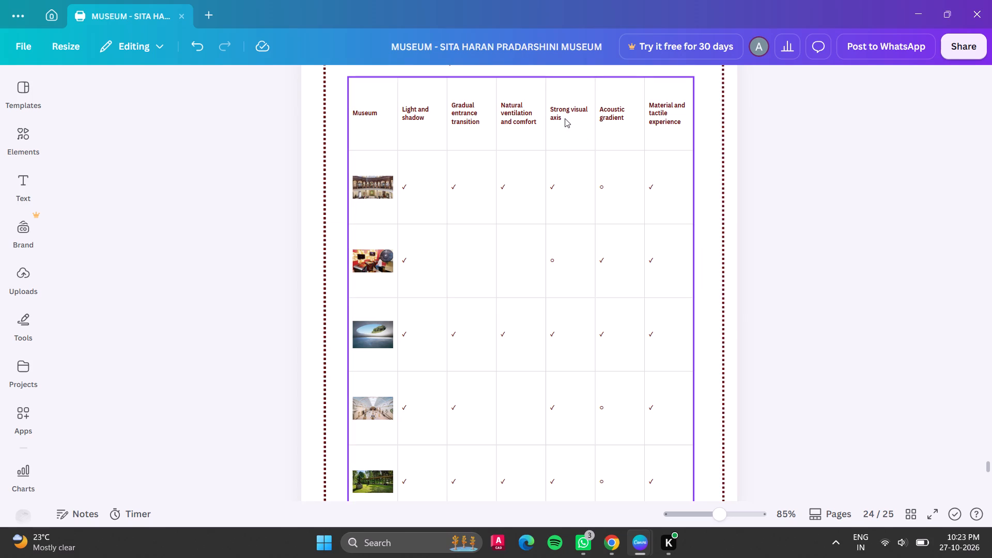
{"action": "scroll", "coordinate": [561, 349], "scroll_direction": "down", "scroll_amount": 1}
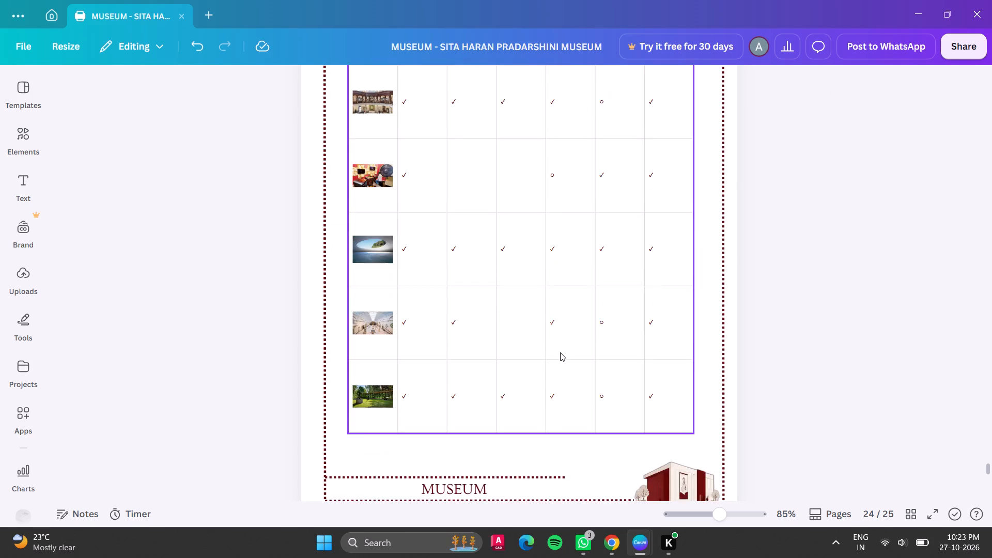
{"action": "scroll", "coordinate": [561, 351], "scroll_direction": "up", "scroll_amount": 1}
{"action": "double_click", "coordinate": [572, 215]}
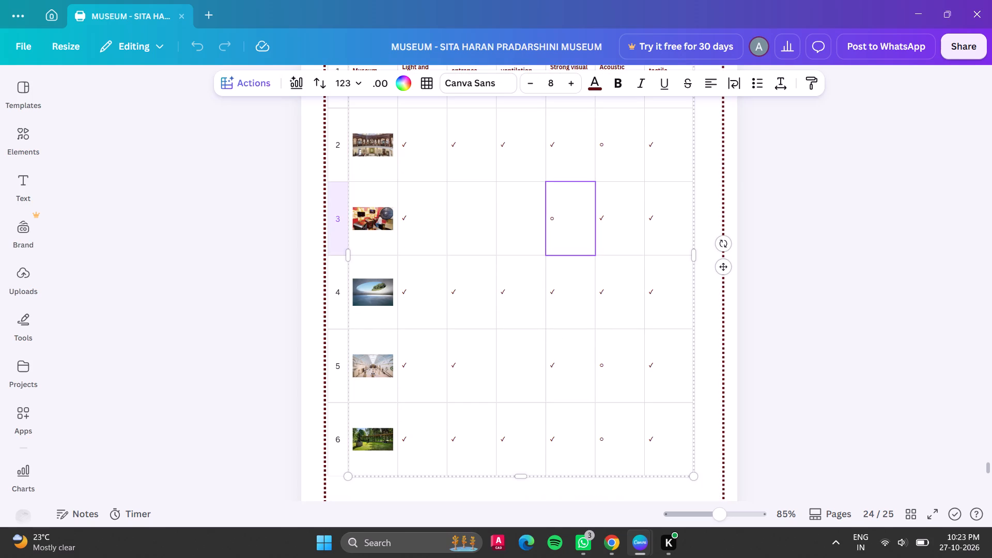
{"action": "key", "text": "BackSpace"}
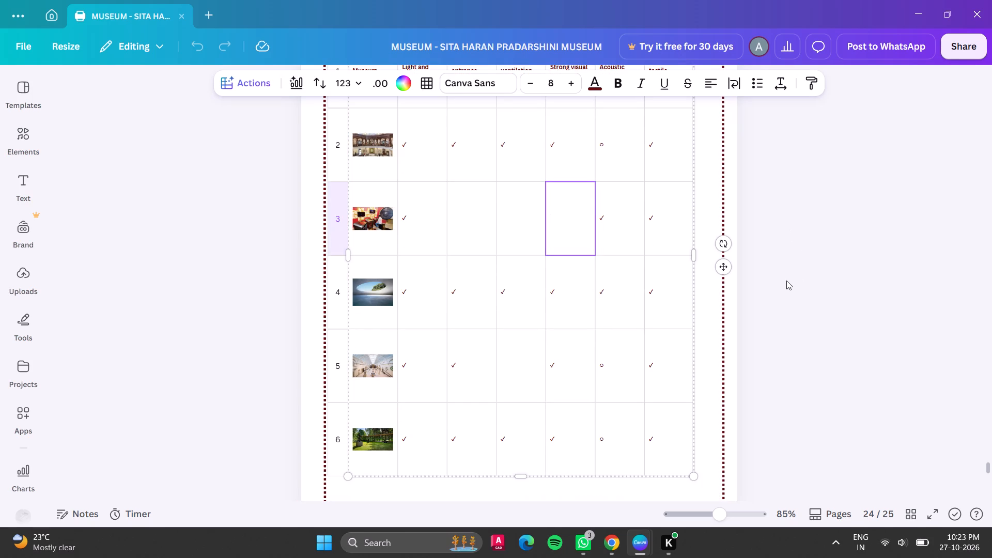
{"action": "left_click", "coordinate": [786, 281]}
Clear the circles under Acoustic gradient in the first museum, Victoria and Albert Museum and Louisiana Museum rows.
{"action": "scroll", "coordinate": [621, 136], "scroll_direction": "up", "scroll_amount": 1}
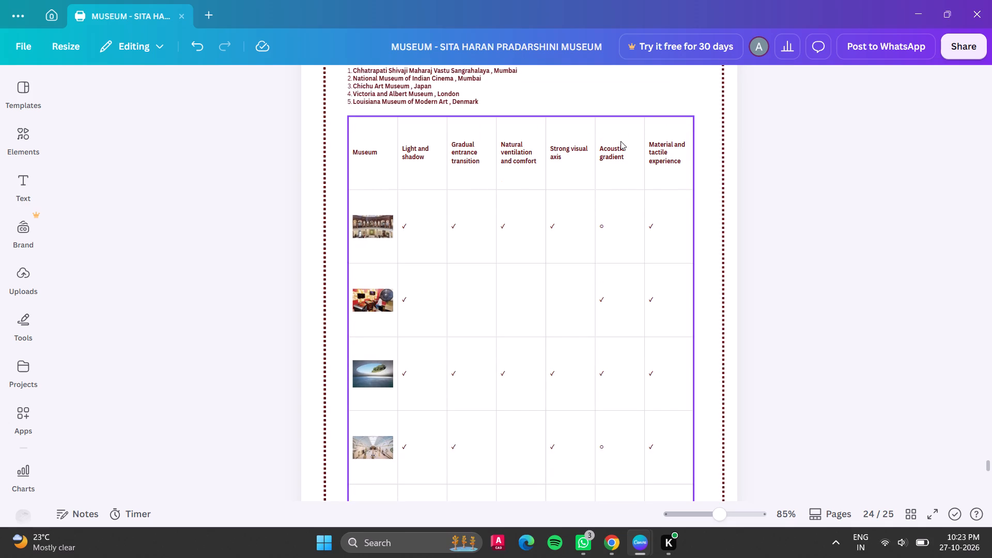
{"action": "double_click", "coordinate": [616, 221]}
{"action": "key", "text": "BackSpace"}
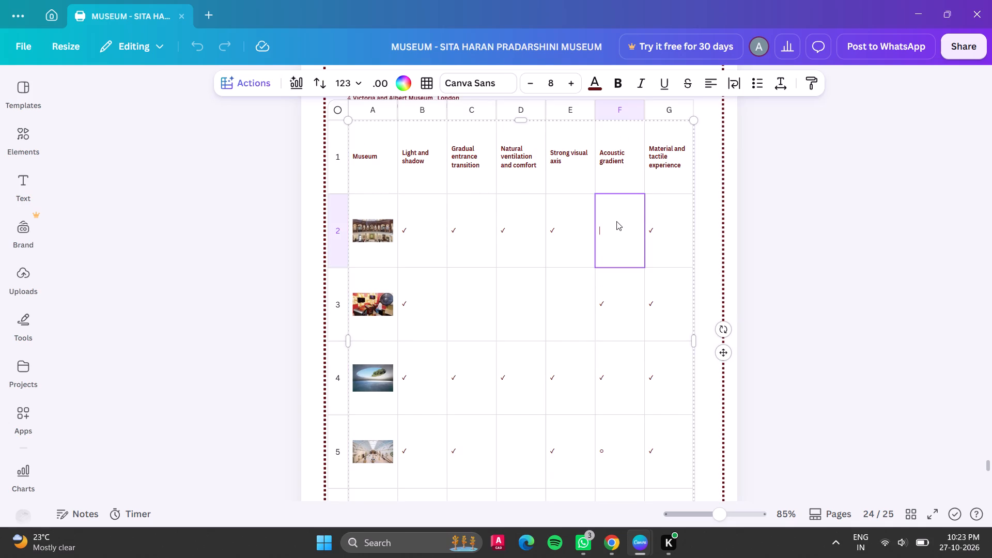
{"action": "scroll", "coordinate": [861, 290], "scroll_direction": "down", "scroll_amount": 1}
{"action": "double_click", "coordinate": [618, 409]}
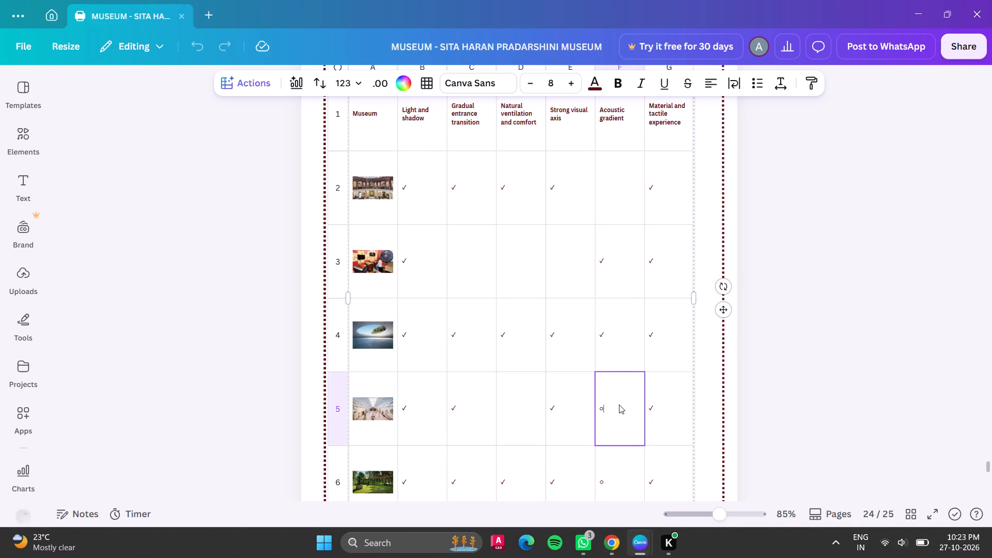
{"action": "key", "text": "BackSpace"}
{"action": "left_click", "coordinate": [869, 405]}
{"action": "scroll", "coordinate": [793, 413], "scroll_direction": "down", "scroll_amount": 2}
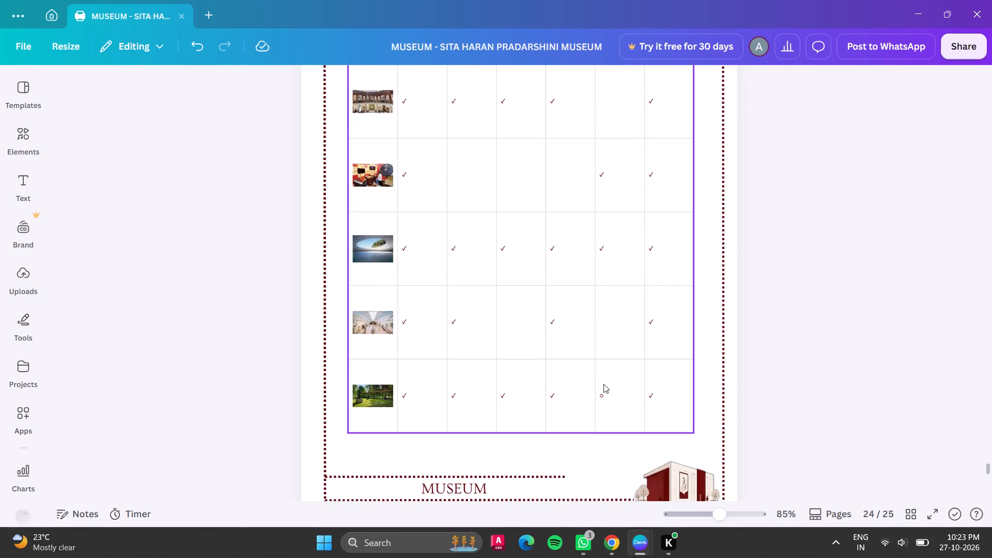
{"action": "left_click", "coordinate": [617, 394]}
{"action": "left_click", "coordinate": [620, 393]}
{"action": "key", "text": "BackSpace"}
{"action": "scroll", "coordinate": [831, 384], "scroll_direction": "up", "scroll_amount": 2}
{"action": "left_click", "coordinate": [812, 383]}
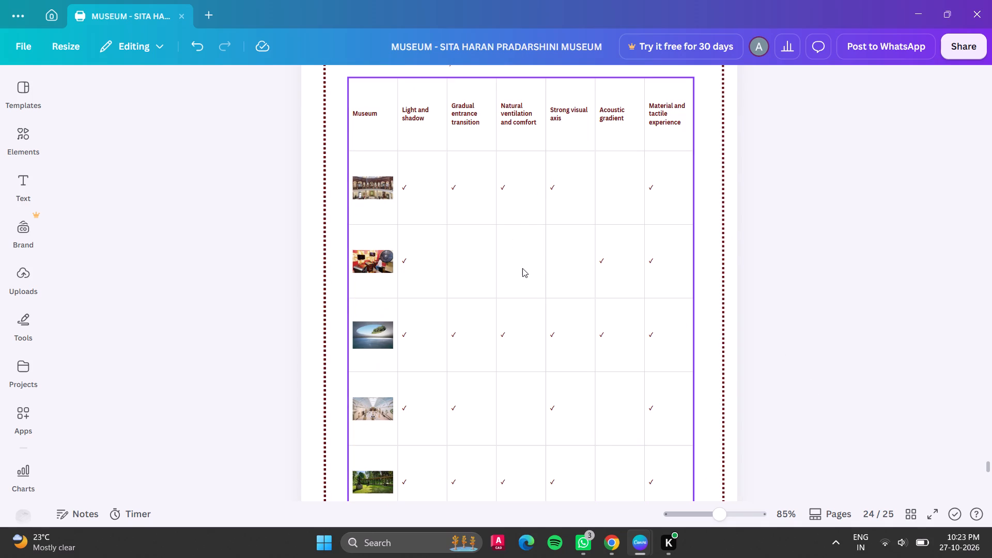
Look back through the museum case study pages from page 20 to the criteria table on page 24.
{"action": "scroll", "coordinate": [491, 264], "scroll_direction": "up", "scroll_amount": 20}
{"action": "scroll", "coordinate": [491, 264], "scroll_direction": "up", "scroll_amount": 4}
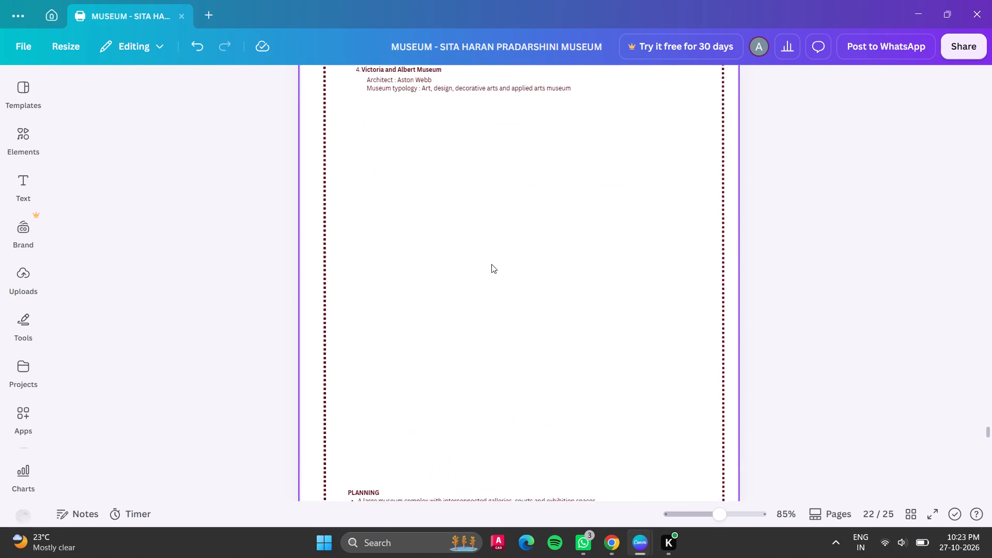
{"action": "scroll", "coordinate": [491, 264], "scroll_direction": "up", "scroll_amount": 20}
{"action": "scroll", "coordinate": [491, 264], "scroll_direction": "up", "scroll_amount": 6}
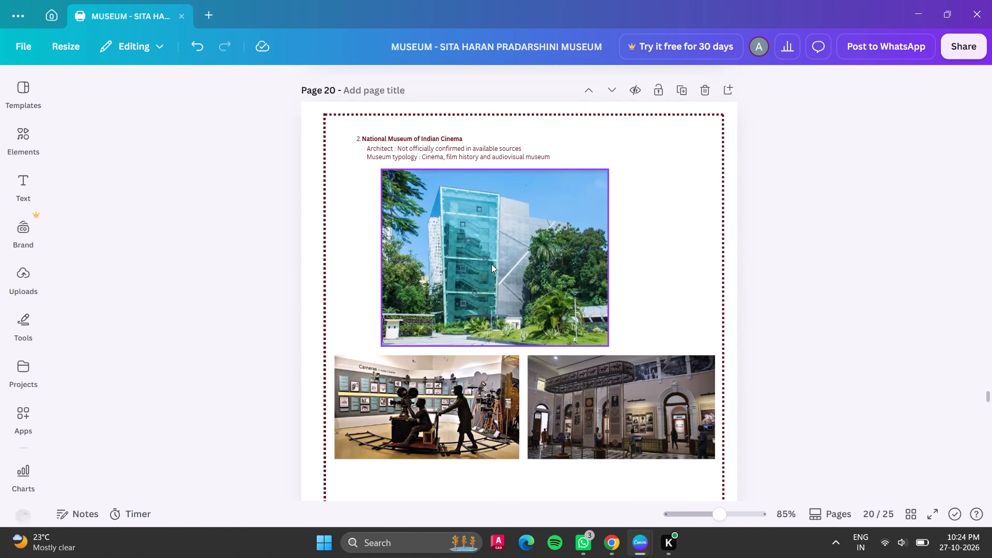
{"action": "scroll", "coordinate": [491, 264], "scroll_direction": "down", "scroll_amount": 17}
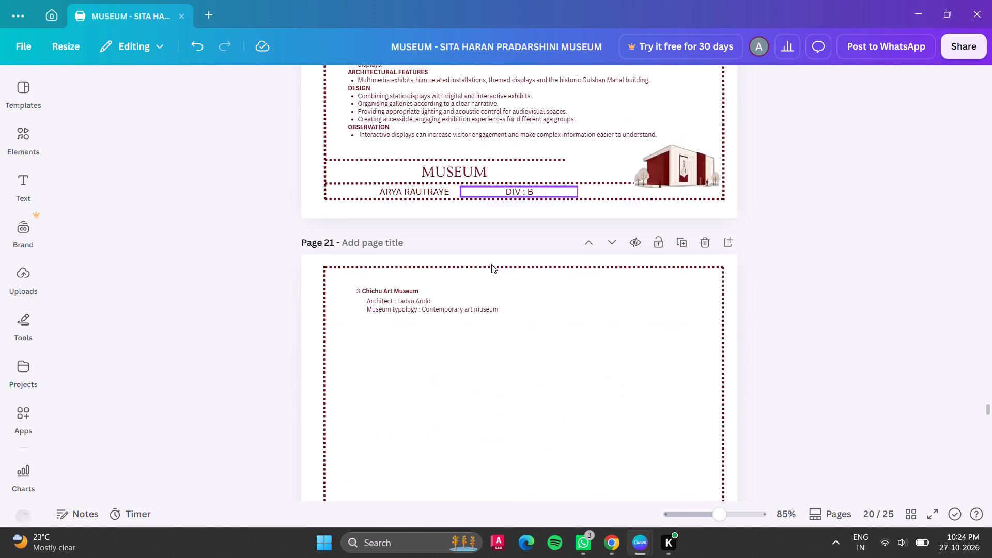
{"action": "scroll", "coordinate": [491, 264], "scroll_direction": "down", "scroll_amount": 8}
{"action": "scroll", "coordinate": [491, 264], "scroll_direction": "down", "scroll_amount": 14}
{"action": "scroll", "coordinate": [491, 266], "scroll_direction": "down", "scroll_amount": 7}
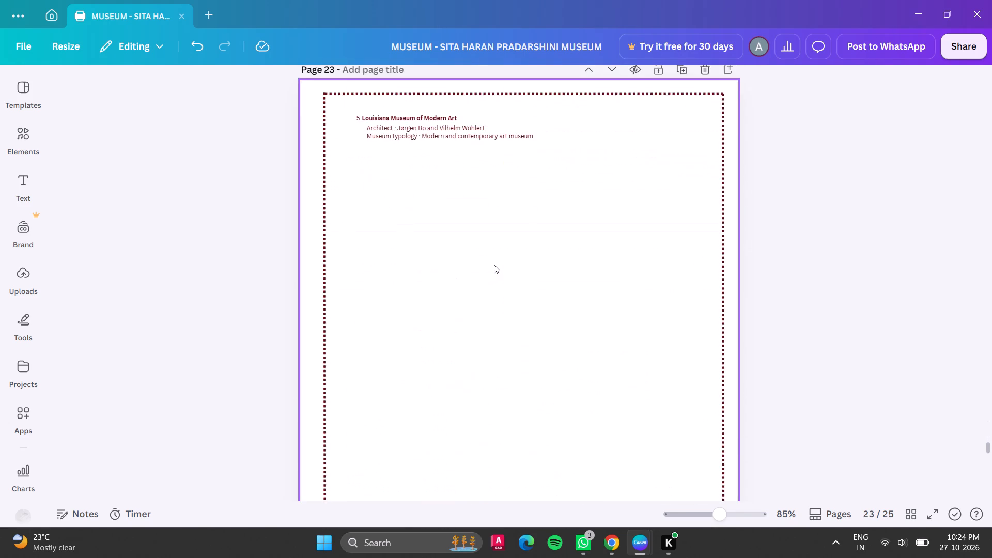
{"action": "scroll", "coordinate": [494, 265], "scroll_direction": "down", "scroll_amount": 19}
{"action": "scroll", "coordinate": [496, 265], "scroll_direction": "up", "scroll_amount": 4}
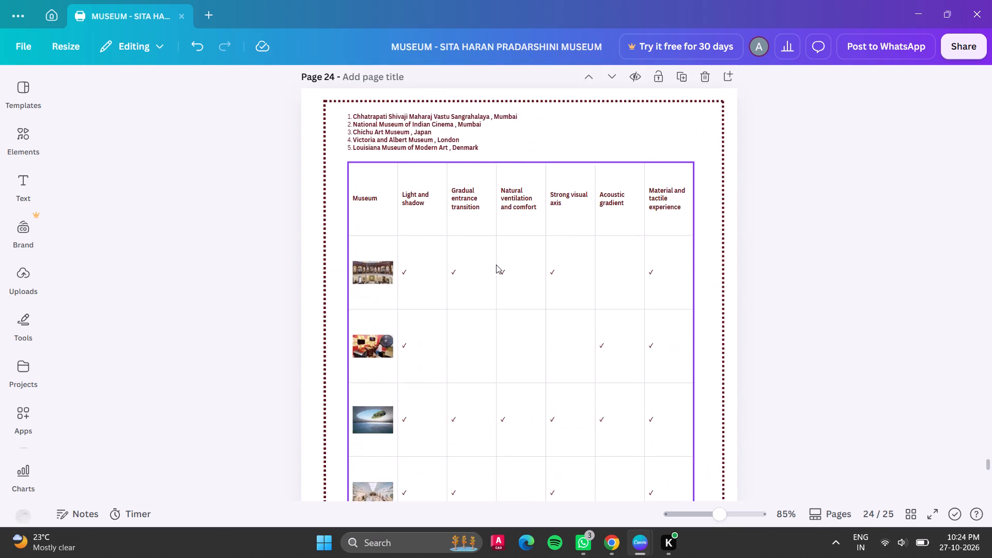
{"action": "scroll", "coordinate": [496, 265], "scroll_direction": "down", "scroll_amount": 1}
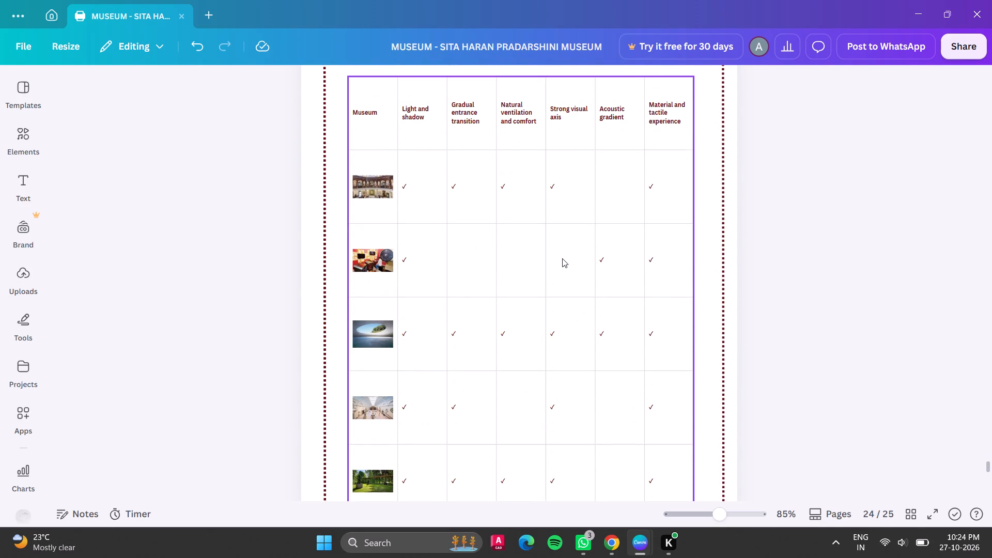
Compare the ticks in page 24's criteria table with the table in the reference design's window.
{"action": "double_click", "coordinate": [609, 258]}
{"action": "left_click", "coordinate": [609, 258]}
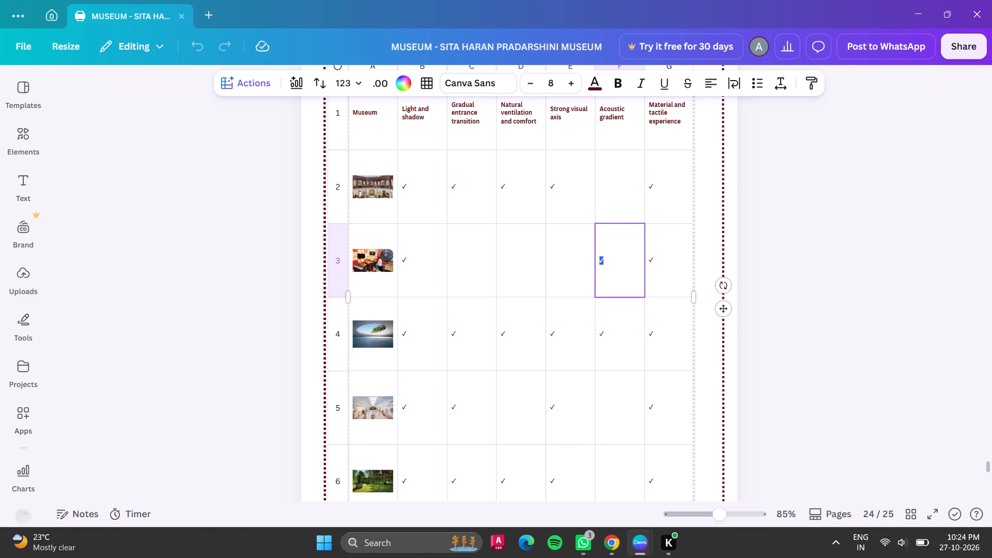
{"action": "left_click", "coordinate": [873, 291]}
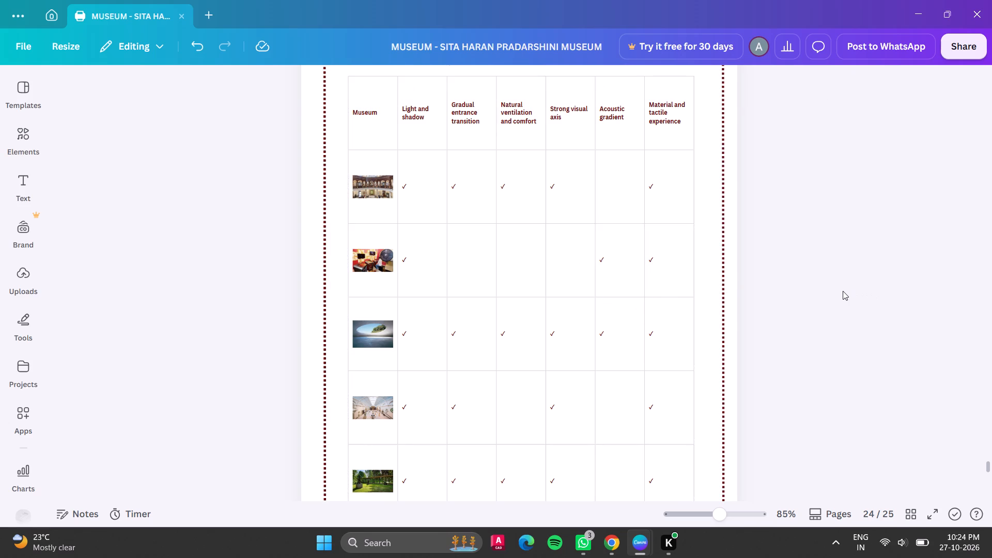
{"action": "scroll", "coordinate": [843, 291], "scroll_direction": "down", "scroll_amount": 1}
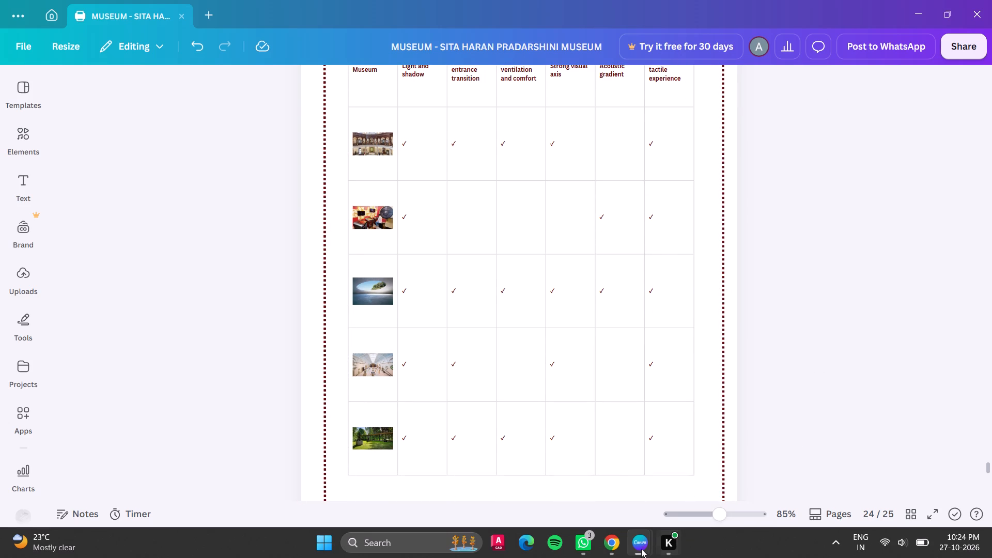
{"action": "left_click", "coordinate": [700, 460]}
{"action": "scroll", "coordinate": [808, 376], "scroll_direction": "up", "scroll_amount": 1}
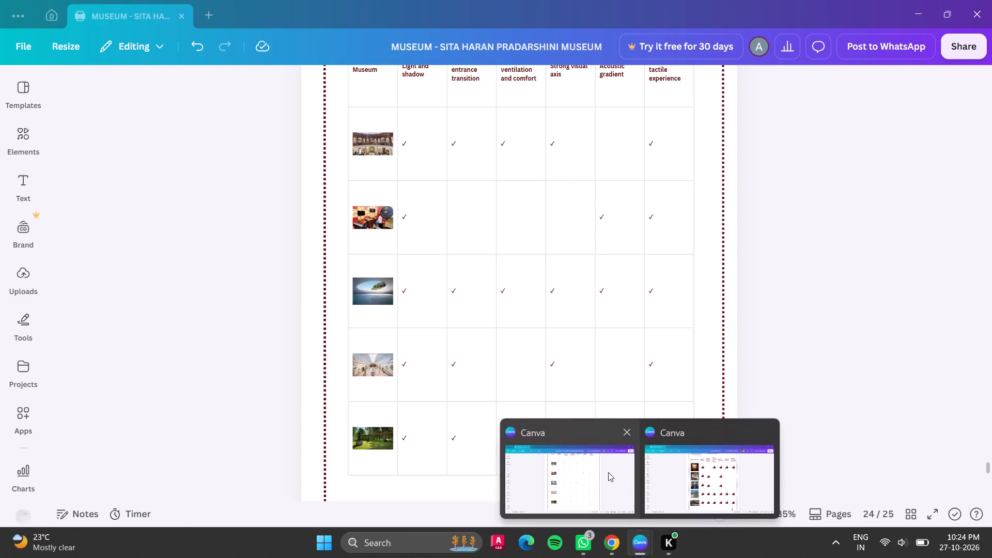
{"action": "left_click", "coordinate": [607, 472]}
{"action": "left_click", "coordinate": [758, 405]}
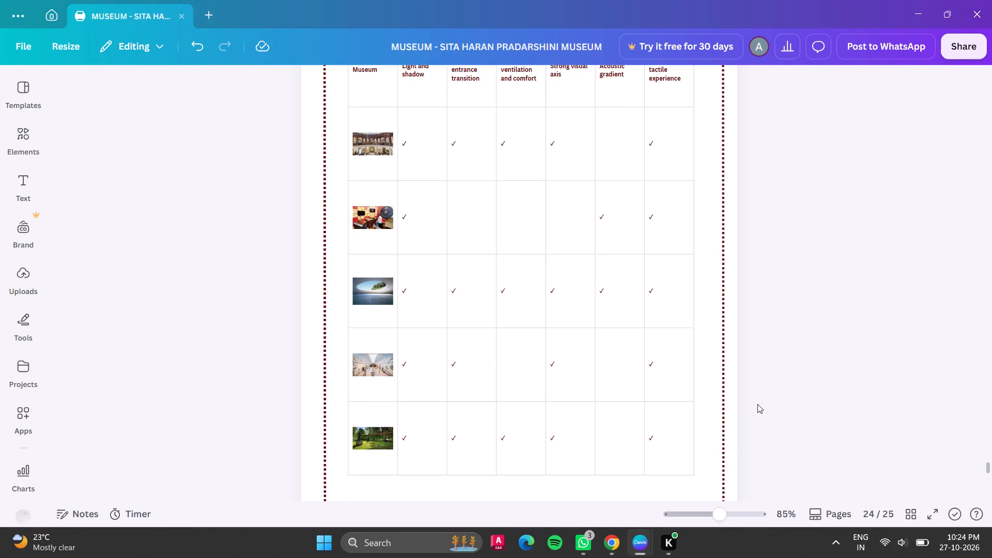
{"action": "scroll", "coordinate": [757, 404], "scroll_direction": "up", "scroll_amount": 1}
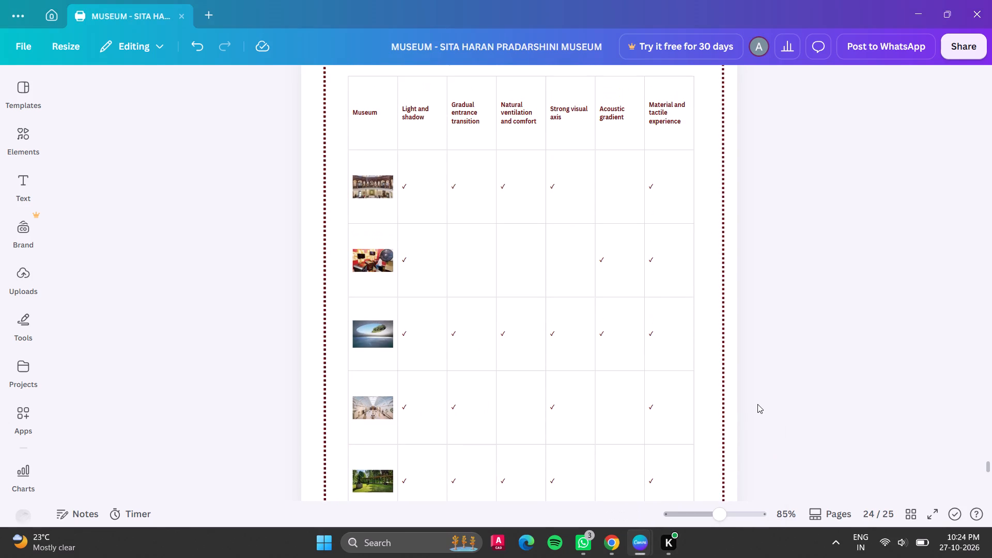
{"action": "scroll", "coordinate": [757, 404], "scroll_direction": "down", "scroll_amount": 1}
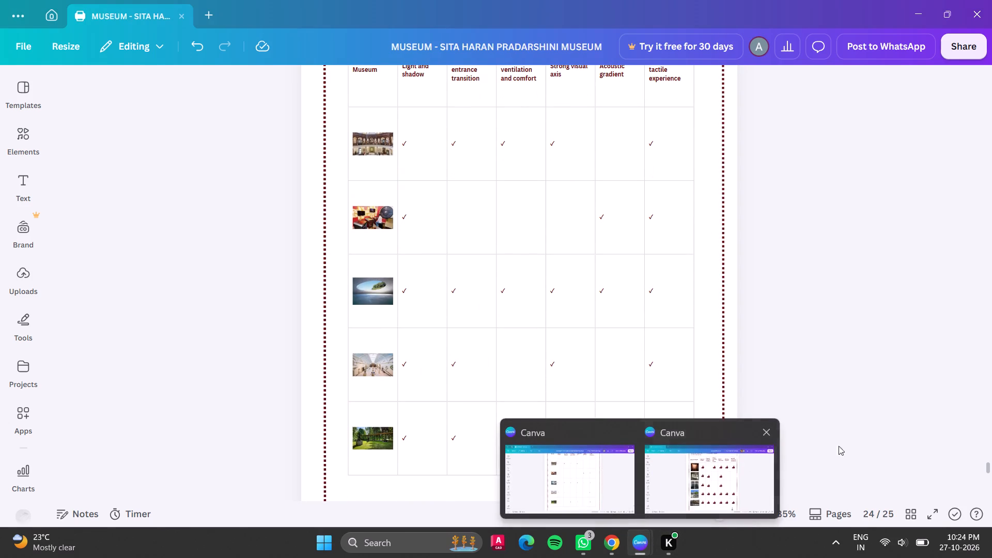
{"action": "left_click", "coordinate": [863, 435]}
Enlarge the ticks in all the museum rows of the criteria table to font size 15.
{"action": "left_click", "coordinate": [404, 147]}
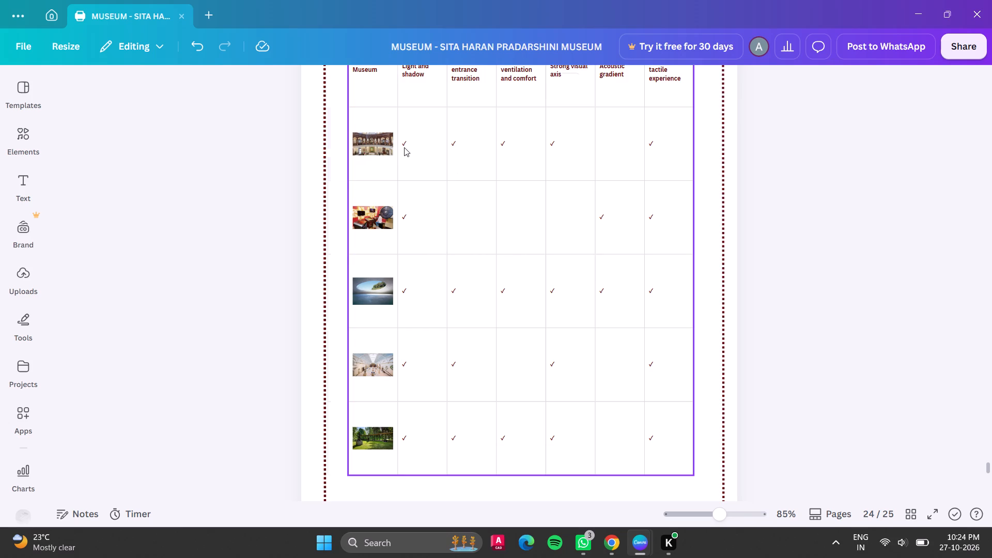
{"action": "left_click", "coordinate": [404, 144]}
{"action": "left_click", "coordinate": [833, 197]}
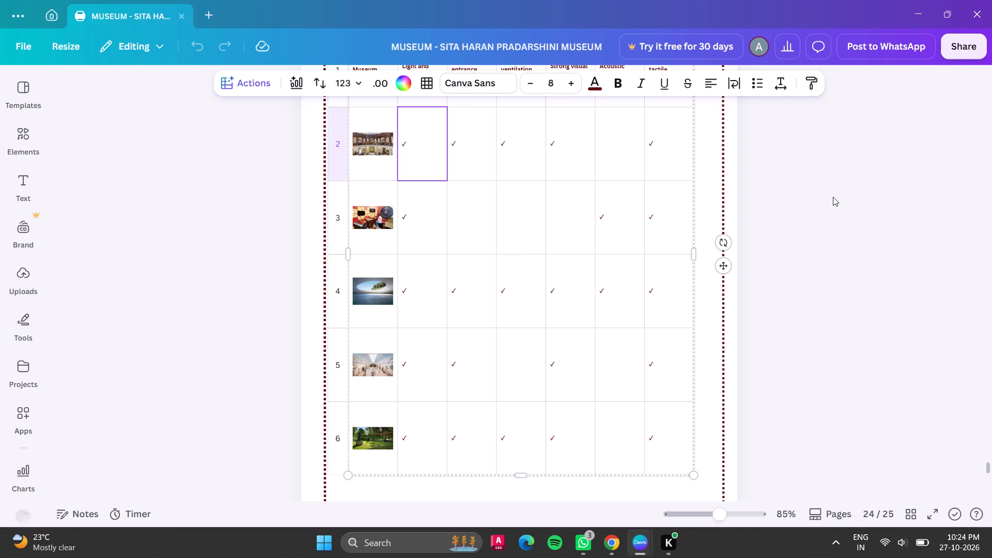
{"action": "left_click", "coordinate": [412, 139]}
{"action": "left_click_drag", "start_coordinate": [416, 138], "coordinate": [424, 138]}
{"action": "left_click_drag", "start_coordinate": [424, 138], "coordinate": [665, 440]}
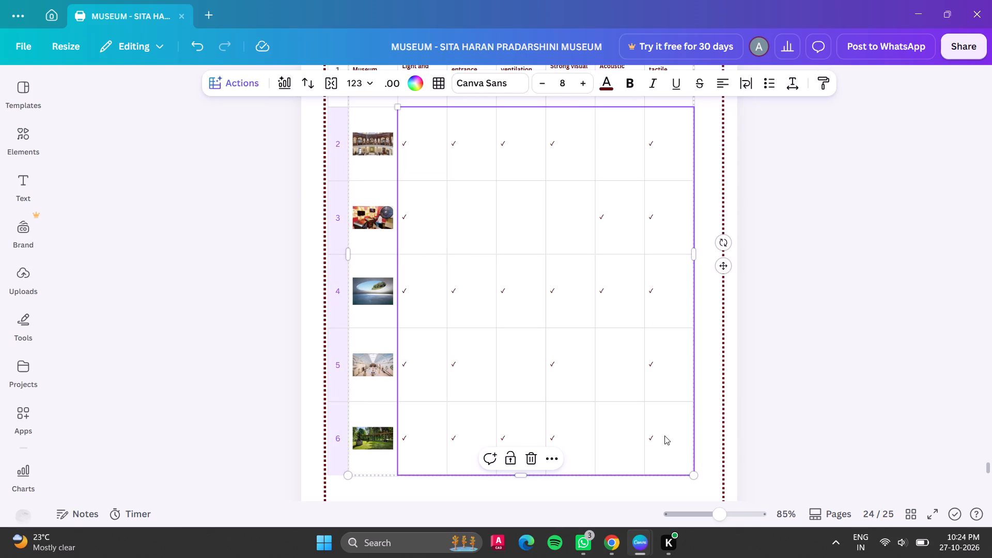
{"action": "left_click", "coordinate": [565, 86]}
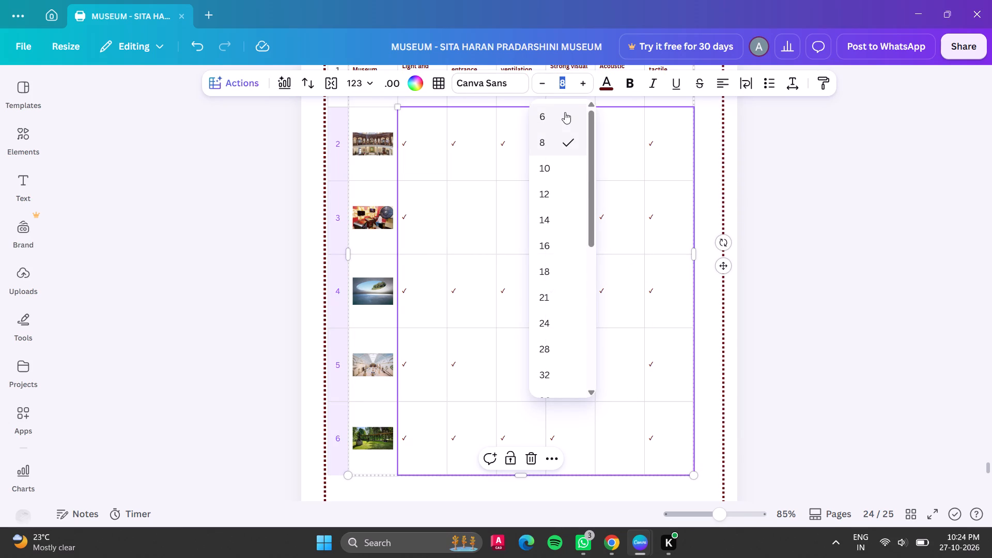
{"action": "type", "text": "10"}
{"action": "key", "text": "Return"}
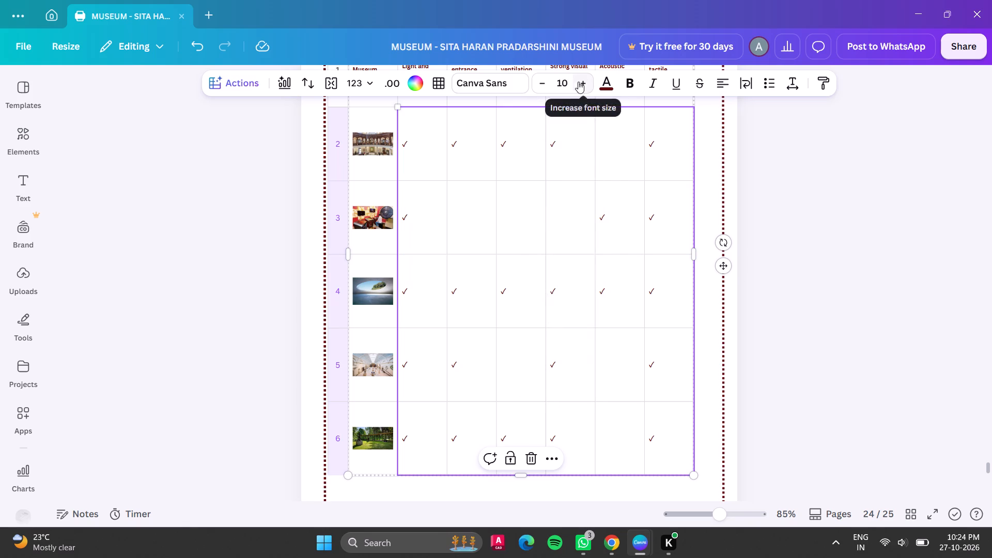
{"action": "left_click", "coordinate": [567, 85]}
{"action": "type", "text": "15"}
{"action": "key", "text": "Return"}
{"action": "left_click", "coordinate": [787, 203]}
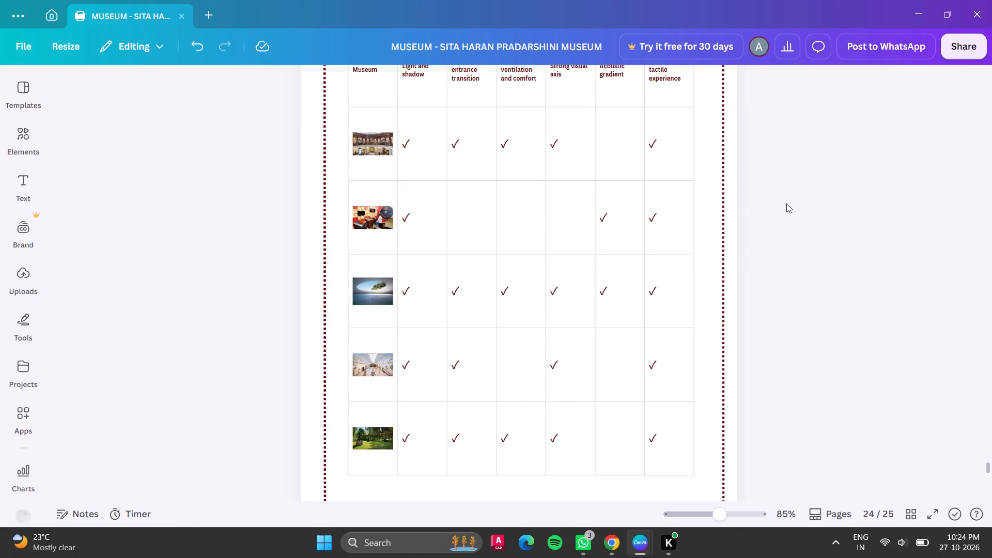
Centre-align the ticks across all the museum rows and criteria columns of the table.
{"action": "left_click_drag", "start_coordinate": [416, 144], "coordinate": [421, 145]}
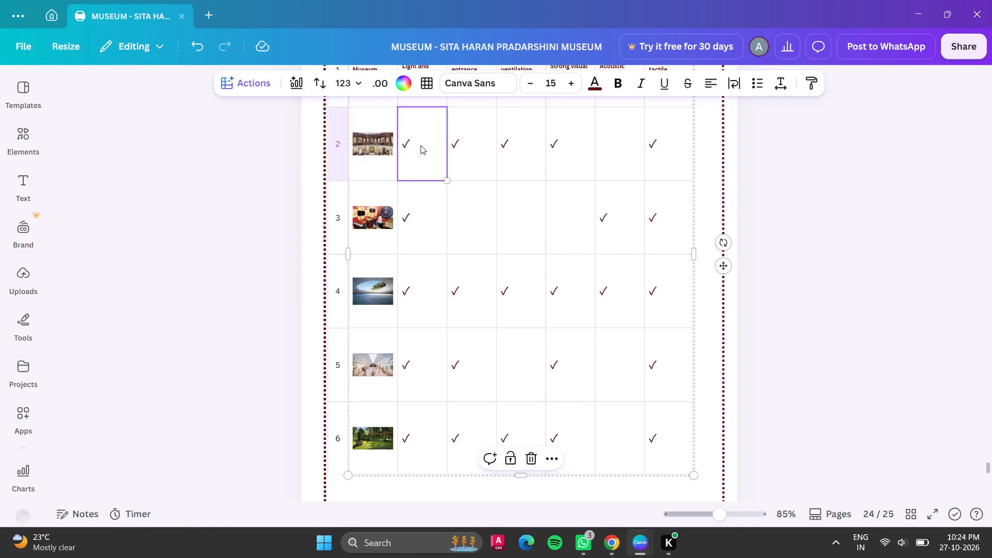
{"action": "left_click_drag", "start_coordinate": [421, 144], "coordinate": [661, 416]}
{"action": "left_click", "coordinate": [718, 79]}
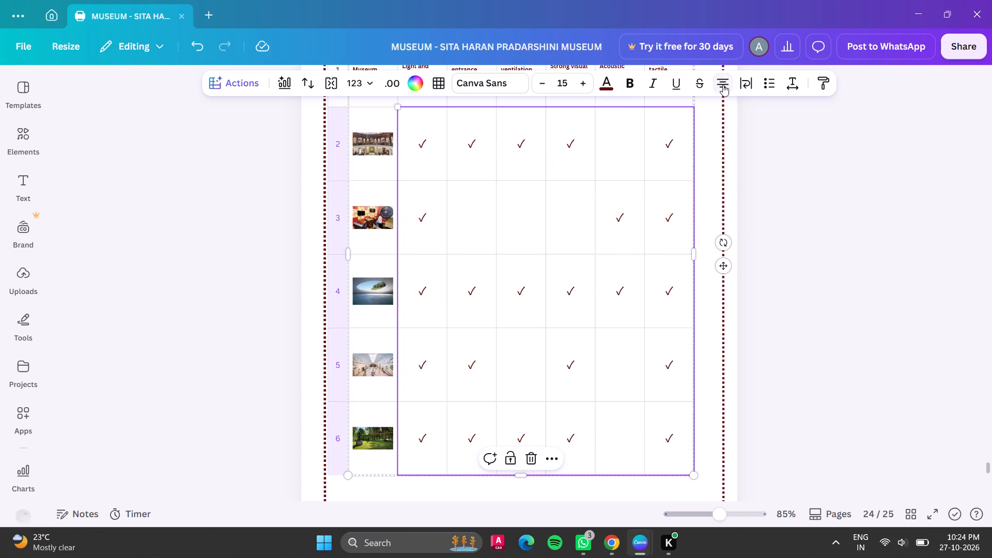
{"action": "left_click_drag", "start_coordinate": [841, 279], "coordinate": [834, 278]}
Slightly narrow the Light and shadow, Gradual entrance transition, and Natural ventilation and comfort columns to fit closer around their headings.
{"action": "scroll", "coordinate": [842, 270], "scroll_direction": "up", "scroll_amount": 1}
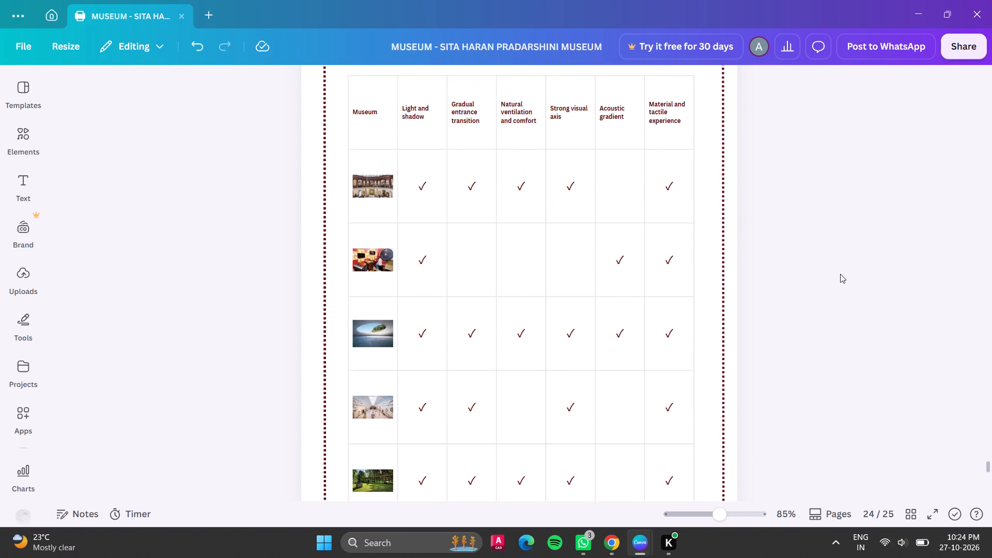
{"action": "scroll", "coordinate": [827, 261], "scroll_direction": "up", "scroll_amount": 1}
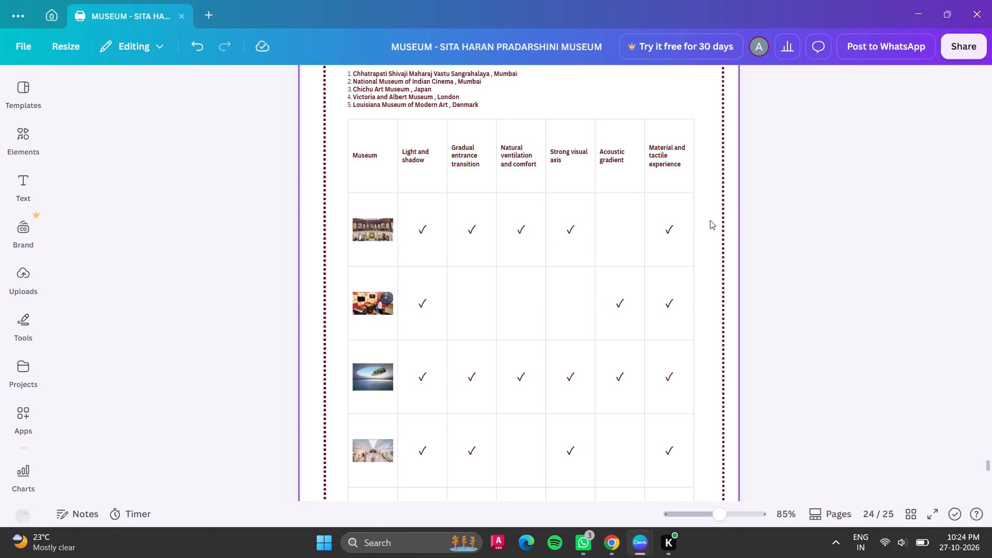
{"action": "left_click", "coordinate": [432, 131]}
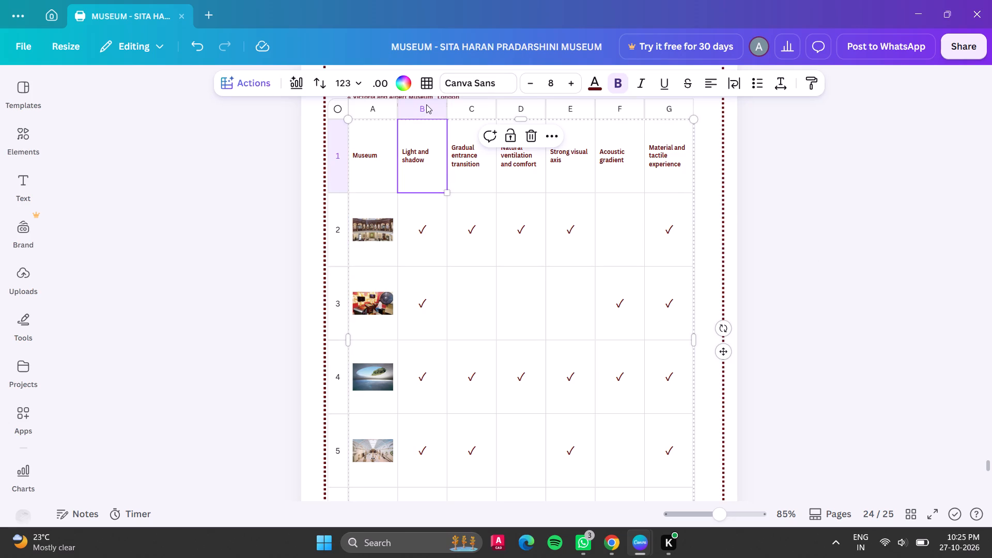
{"action": "left_click", "coordinate": [426, 104]}
{"action": "left_click_drag", "start_coordinate": [447, 109], "coordinate": [438, 109]}
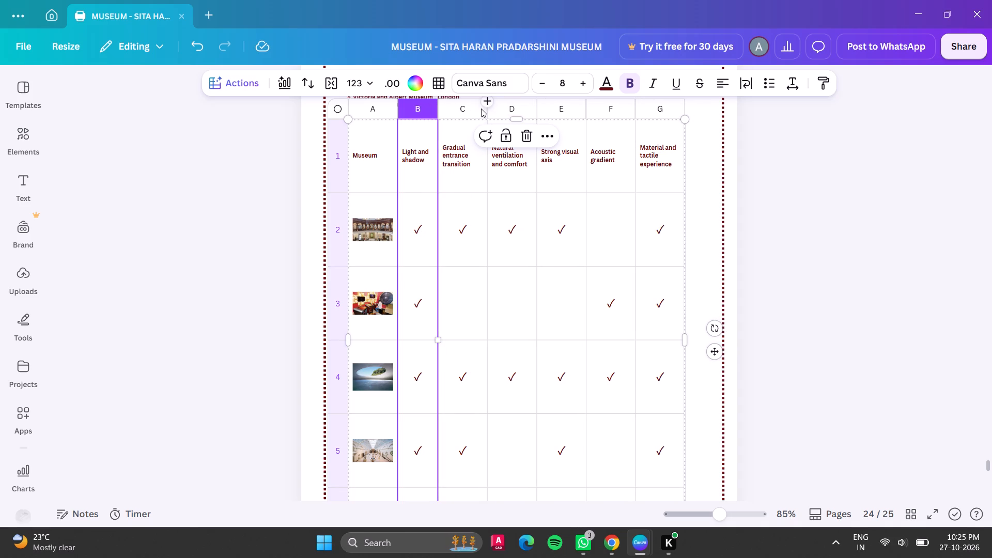
{"action": "left_click", "coordinate": [477, 110]}
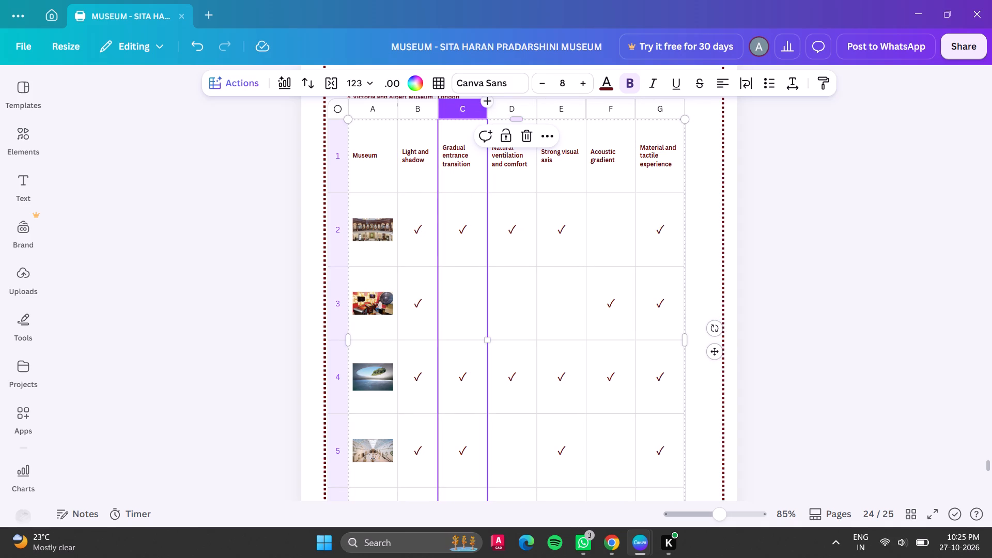
{"action": "left_click_drag", "start_coordinate": [488, 110], "coordinate": [487, 110]}
{"action": "left_click_drag", "start_coordinate": [487, 110], "coordinate": [479, 110]}
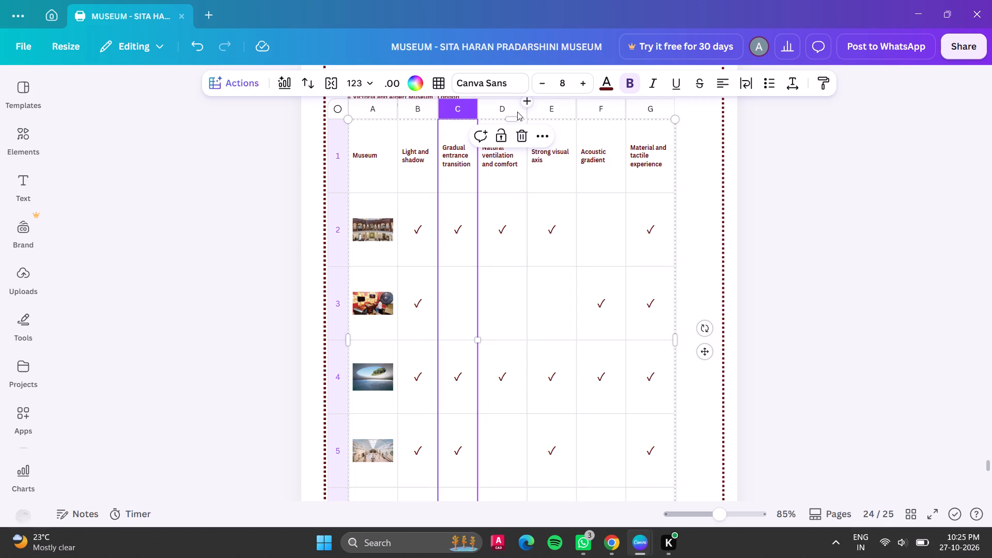
{"action": "left_click", "coordinate": [518, 112]}
{"action": "left_click_drag", "start_coordinate": [526, 110], "coordinate": [519, 110]}
Slightly narrow the Strong visual axis, Acoustic gradient, and Material and tactile experience columns to about match the other criteria columns.
{"action": "left_click", "coordinate": [560, 113]}
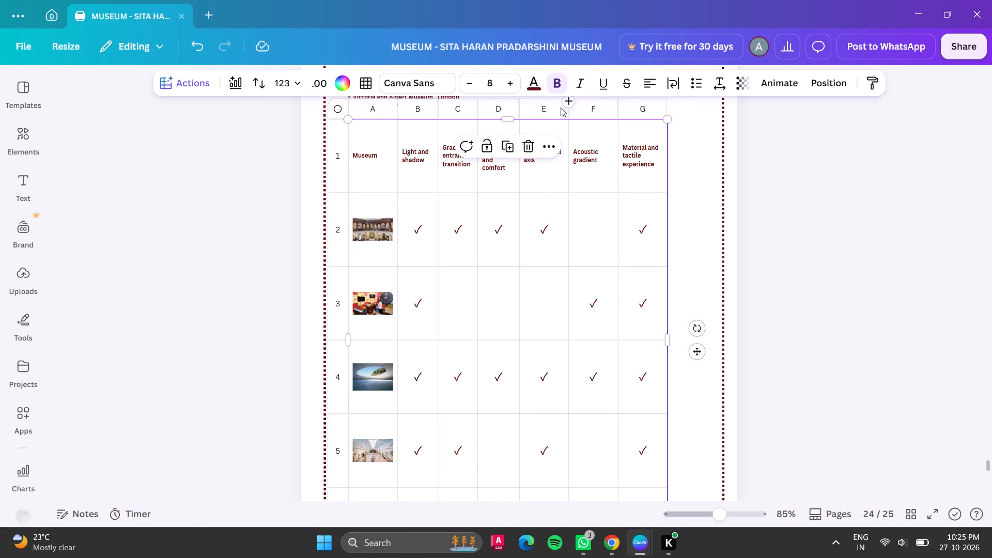
{"action": "left_click", "coordinate": [560, 105]}
{"action": "left_click_drag", "start_coordinate": [568, 111], "coordinate": [560, 111]}
{"action": "left_click", "coordinate": [592, 112]}
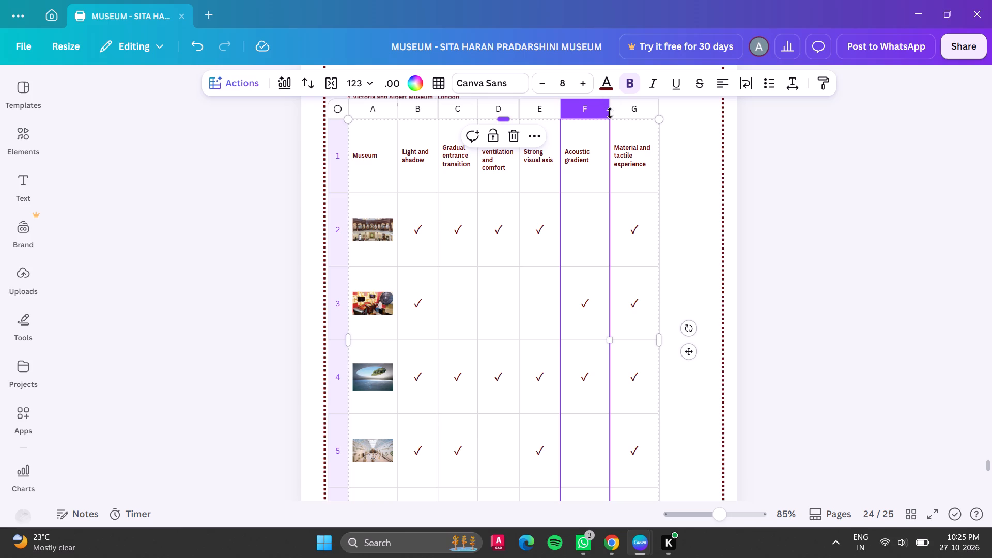
{"action": "left_click_drag", "start_coordinate": [610, 110], "coordinate": [598, 111]}
{"action": "left_click", "coordinate": [633, 114]}
{"action": "left_click", "coordinate": [632, 109]}
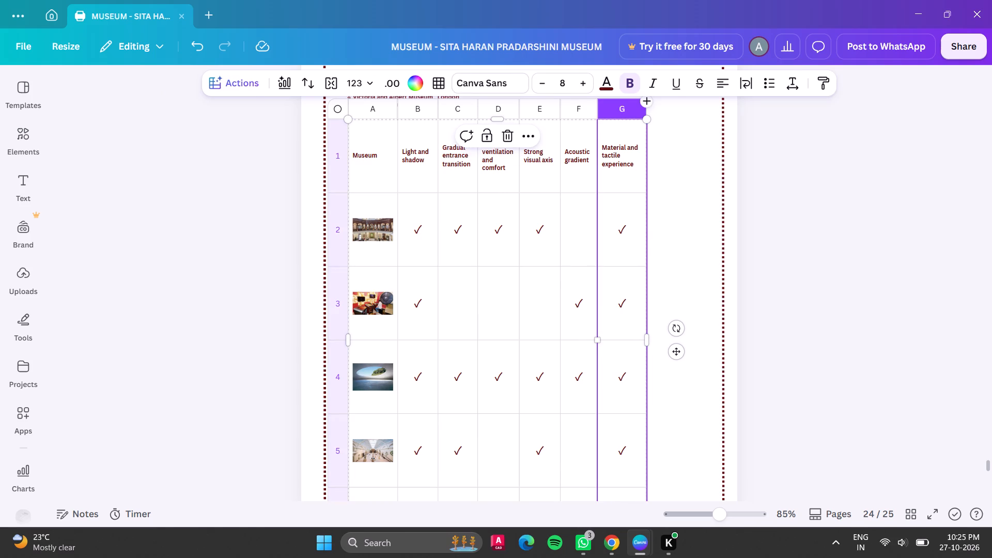
{"action": "left_click_drag", "start_coordinate": [646, 110], "coordinate": [637, 110]}
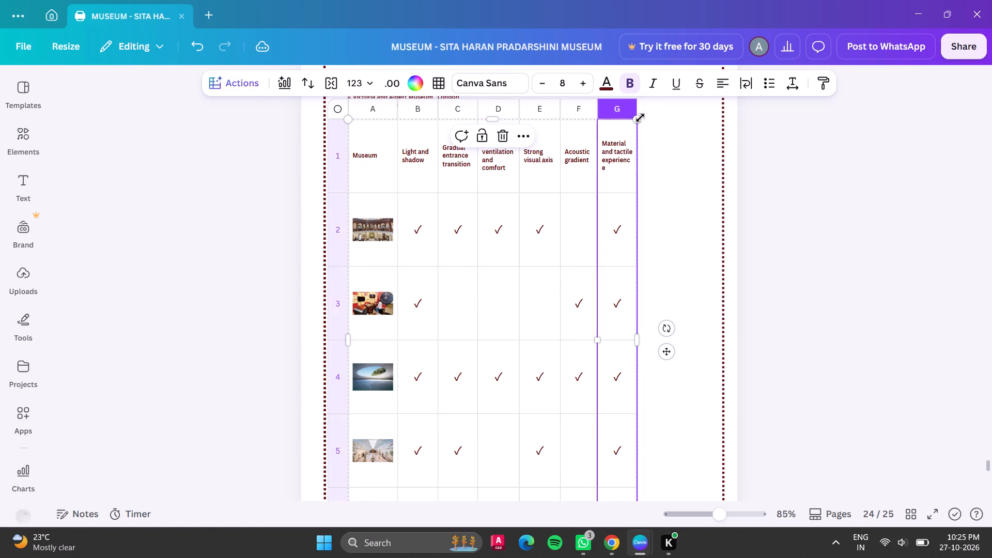
{"action": "left_click", "coordinate": [806, 240]}
Slightly narrow the whole criteria table on page 24, scaling all its columns together.
{"action": "left_click", "coordinate": [627, 333]}
{"action": "left_click_drag", "start_coordinate": [642, 337], "coordinate": [659, 336]}
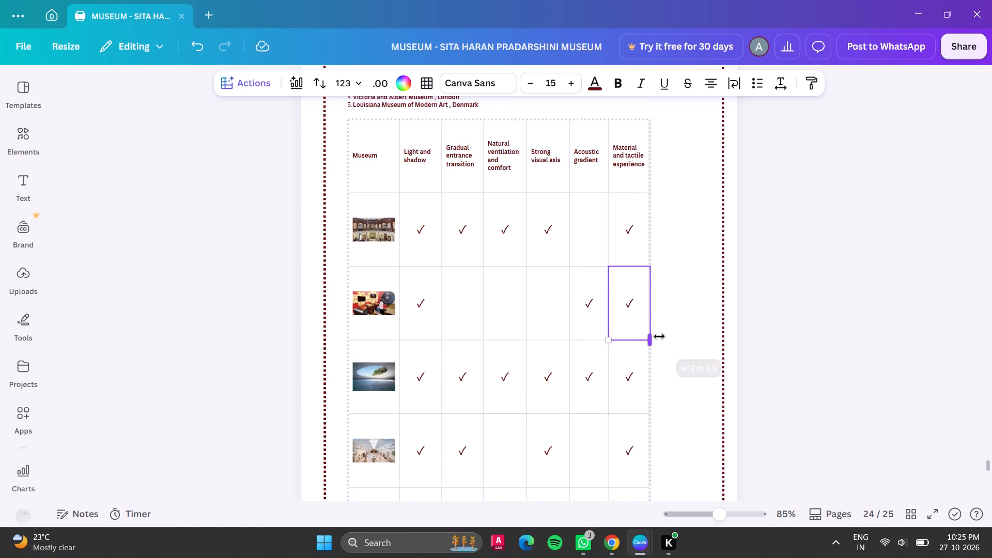
{"action": "left_click_drag", "start_coordinate": [659, 336], "coordinate": [649, 321]}
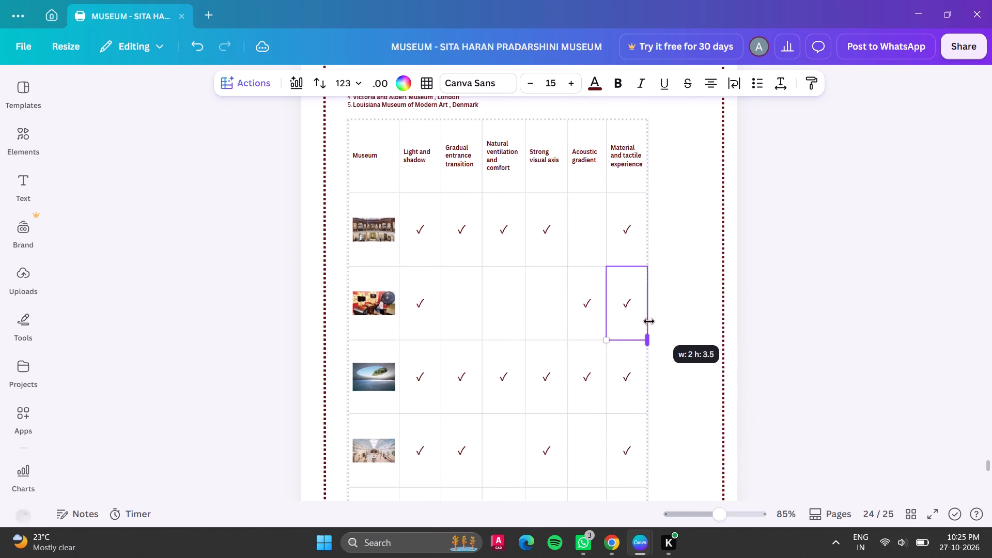
{"action": "left_click_drag", "start_coordinate": [649, 321], "coordinate": [631, 320]}
Widen the Museum column to about twice its width so the museum photos enlarge with it.
{"action": "left_click", "coordinate": [376, 113]}
{"action": "left_click", "coordinate": [384, 106]}
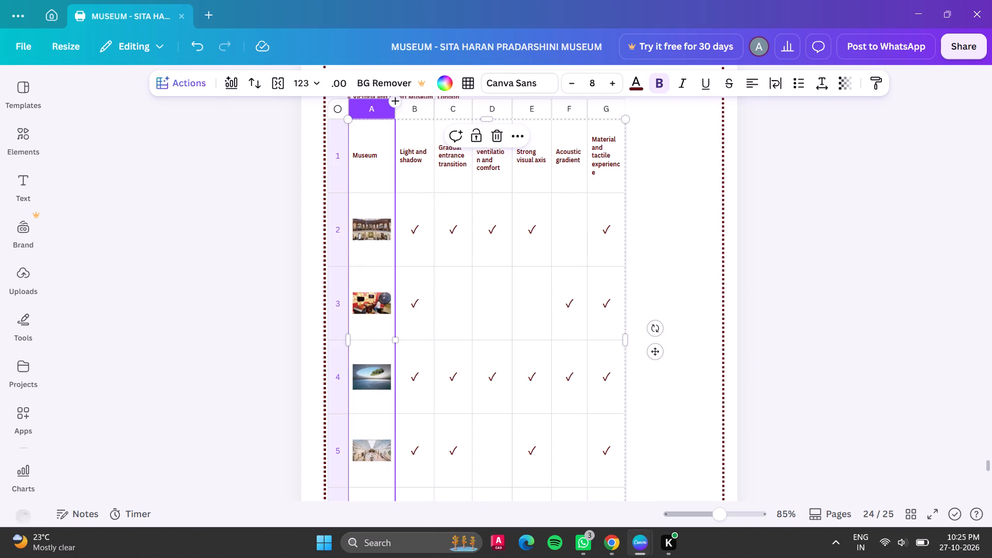
{"action": "left_click_drag", "start_coordinate": [394, 112], "coordinate": [433, 115]}
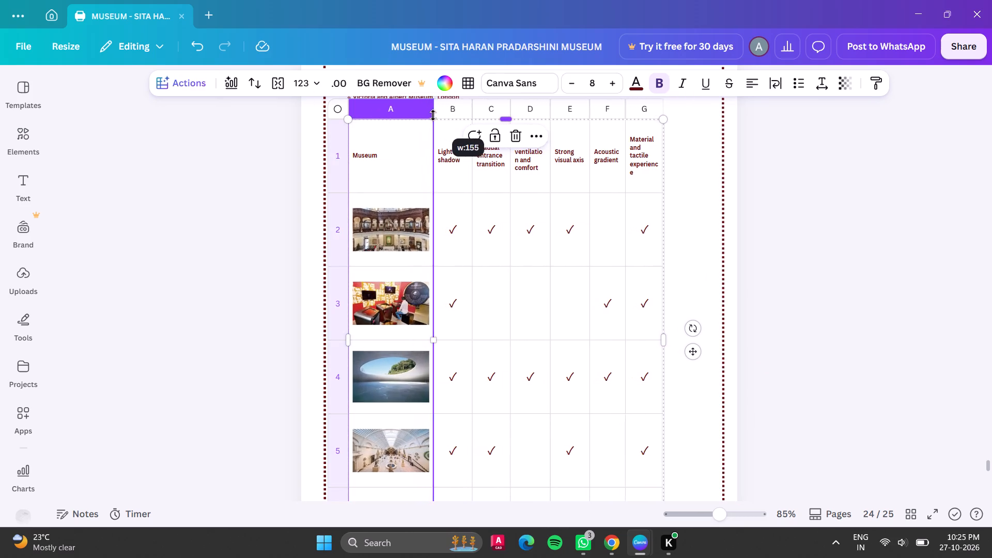
{"action": "left_click_drag", "start_coordinate": [433, 115], "coordinate": [446, 120]}
{"action": "left_click", "coordinate": [813, 304]}
Stretch the whole criteria table slightly wider, bringing its outer edge closer to the page's dotted border.
{"action": "left_click", "coordinate": [646, 326]}
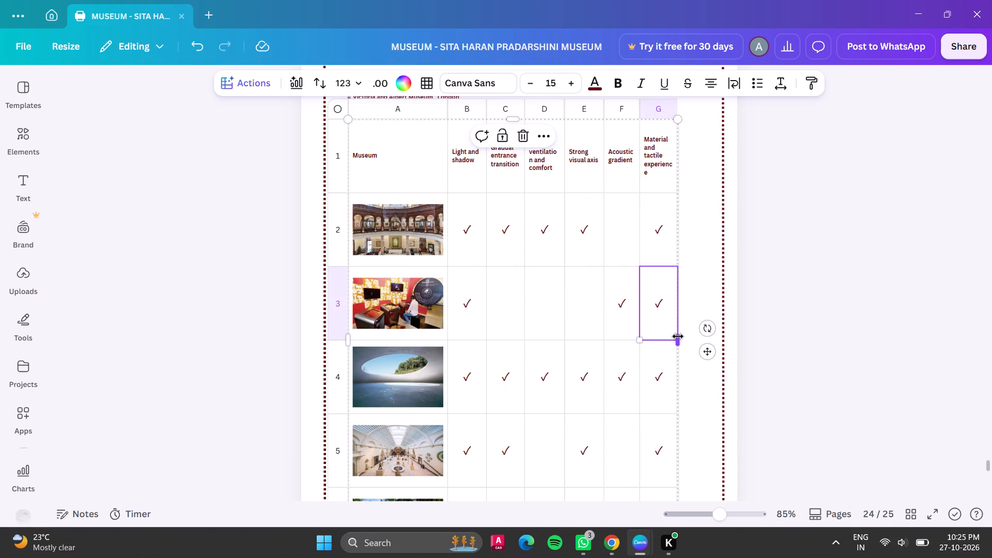
{"action": "left_click_drag", "start_coordinate": [678, 336], "coordinate": [683, 336]}
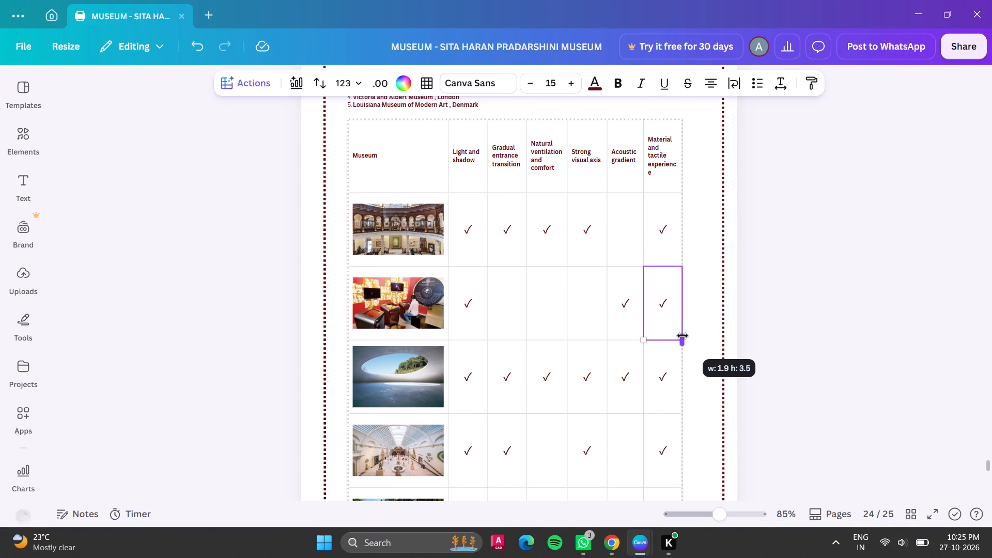
{"action": "left_click_drag", "start_coordinate": [683, 336], "coordinate": [693, 334]}
{"action": "left_click", "coordinate": [803, 334]}
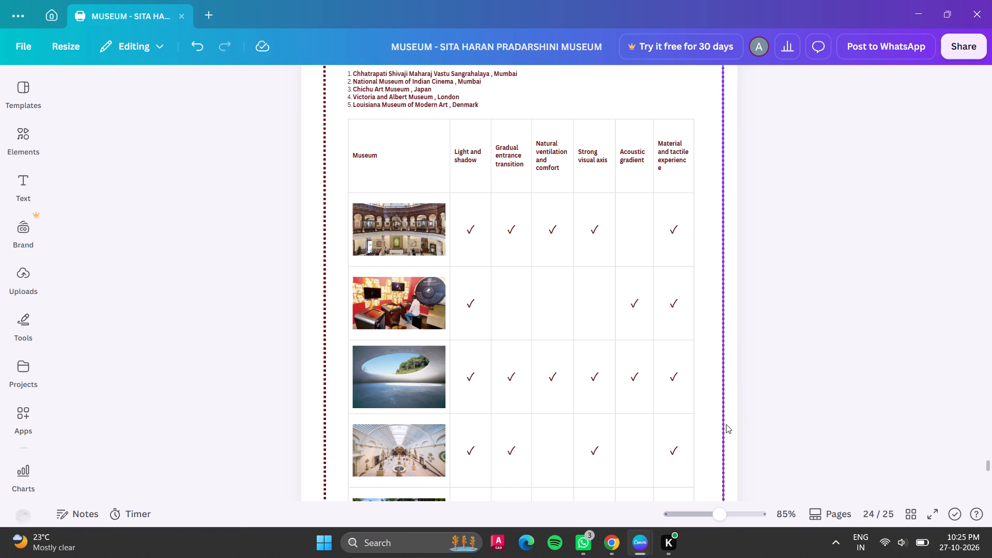
Move the criteria table slightly down page 24 to leave a larger gap beneath the numbered museum list.
{"action": "left_click_drag", "start_coordinate": [717, 516], "coordinate": [709, 514]}
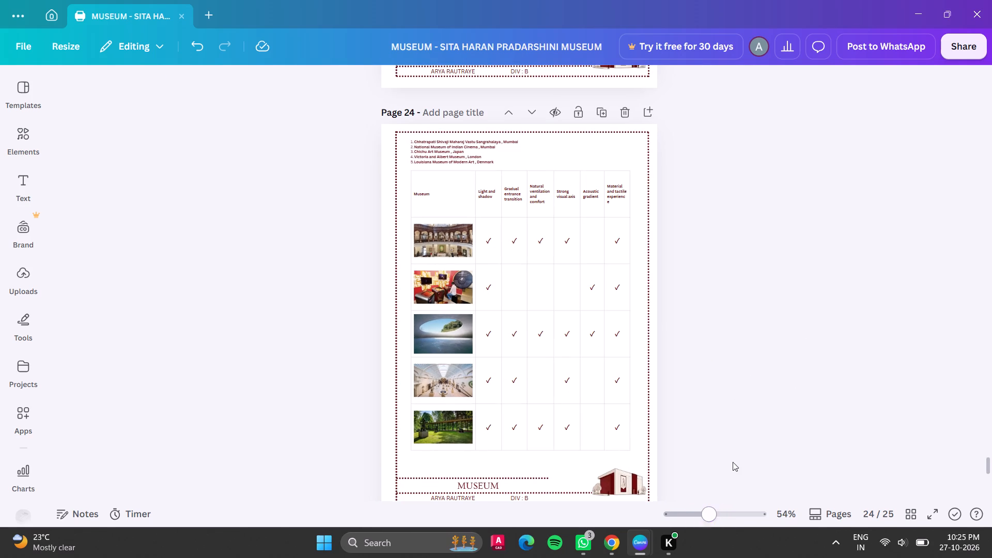
{"action": "left_click", "coordinate": [759, 397]}
{"action": "scroll", "coordinate": [739, 328], "scroll_direction": "up", "scroll_amount": 1}
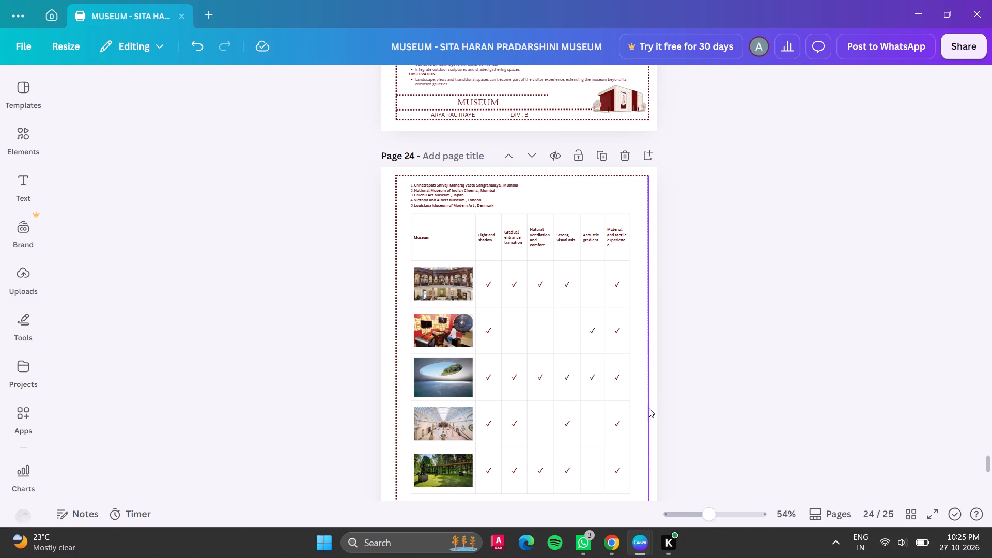
{"action": "left_click", "coordinate": [632, 409]}
{"action": "left_click", "coordinate": [618, 393]}
{"action": "left_click_drag", "start_coordinate": [663, 367], "coordinate": [664, 369]}
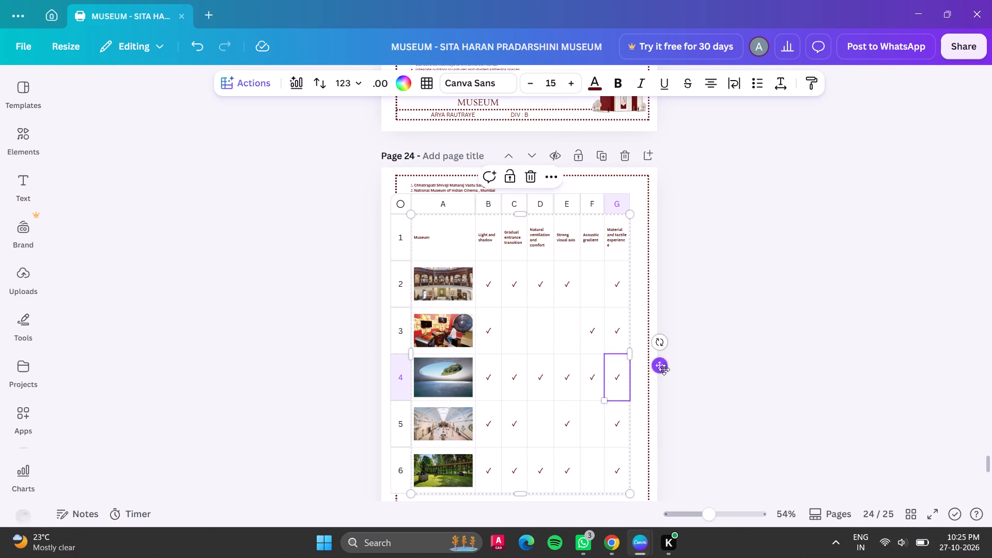
{"action": "left_click_drag", "start_coordinate": [664, 369], "coordinate": [664, 381]}
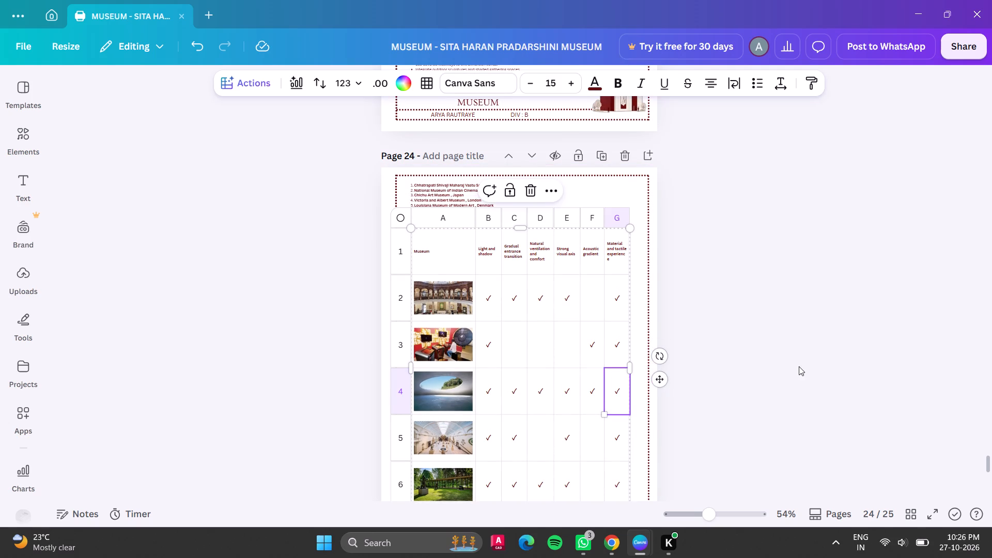
{"action": "left_click", "coordinate": [782, 314]}
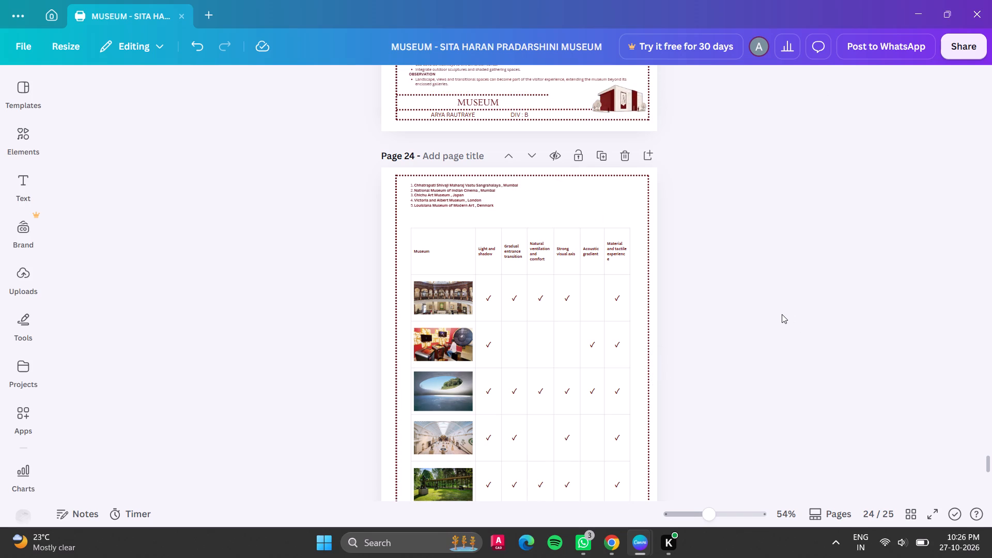
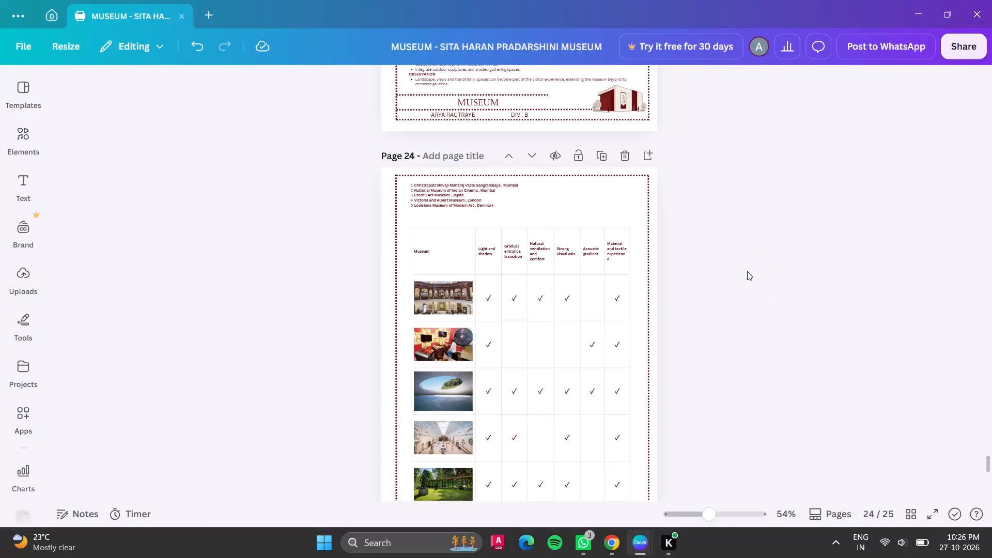
Move the numbered museum list on page 24 slightly down and inward, closer to the criteria table.
{"action": "left_click", "coordinate": [747, 271]}
{"action": "left_click", "coordinate": [479, 195]}
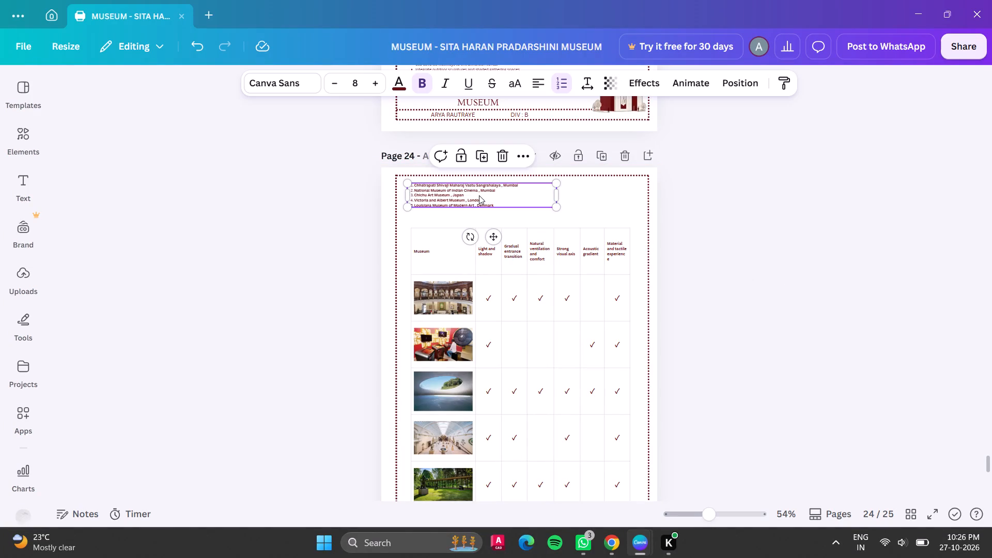
{"action": "left_click_drag", "start_coordinate": [479, 196], "coordinate": [482, 206]}
{"action": "left_click", "coordinate": [662, 245]}
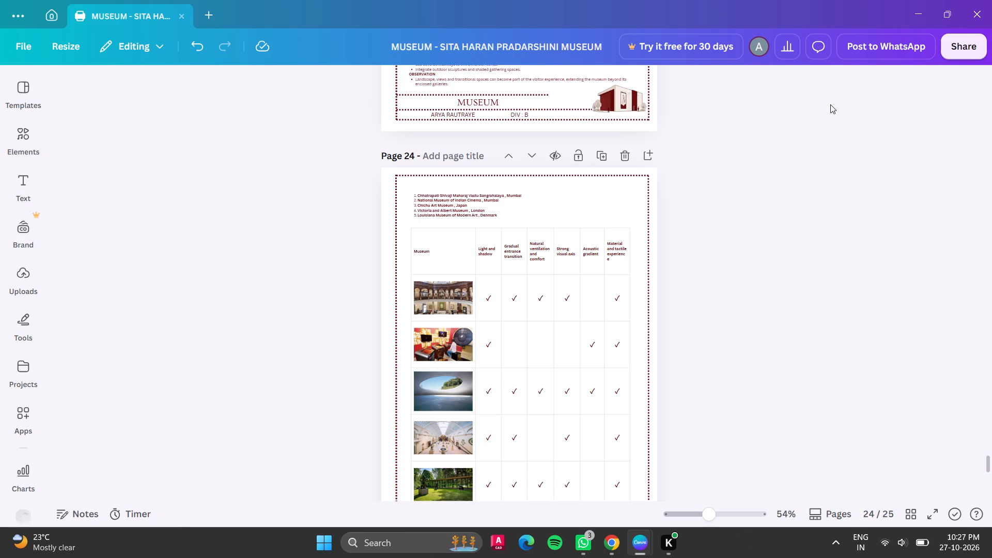
{"action": "left_click", "coordinate": [805, 249]}
Review the museum case study pages from page 24 back to page 18, checking both tables and the pages between them.
{"action": "scroll", "coordinate": [785, 245], "scroll_direction": "down", "scroll_amount": 3}
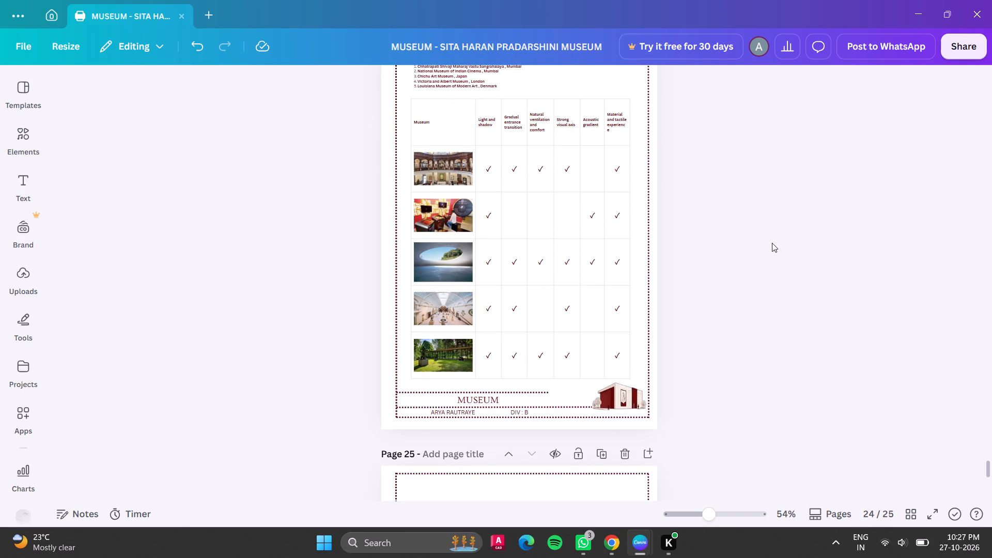
{"action": "scroll", "coordinate": [731, 242], "scroll_direction": "up", "scroll_amount": 2}
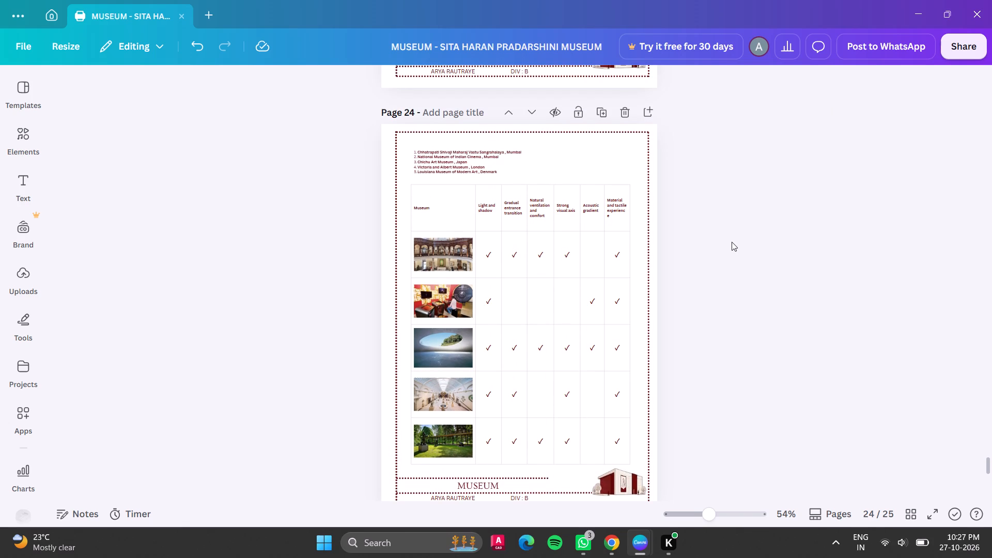
{"action": "scroll", "coordinate": [732, 242], "scroll_direction": "up", "scroll_amount": 4}
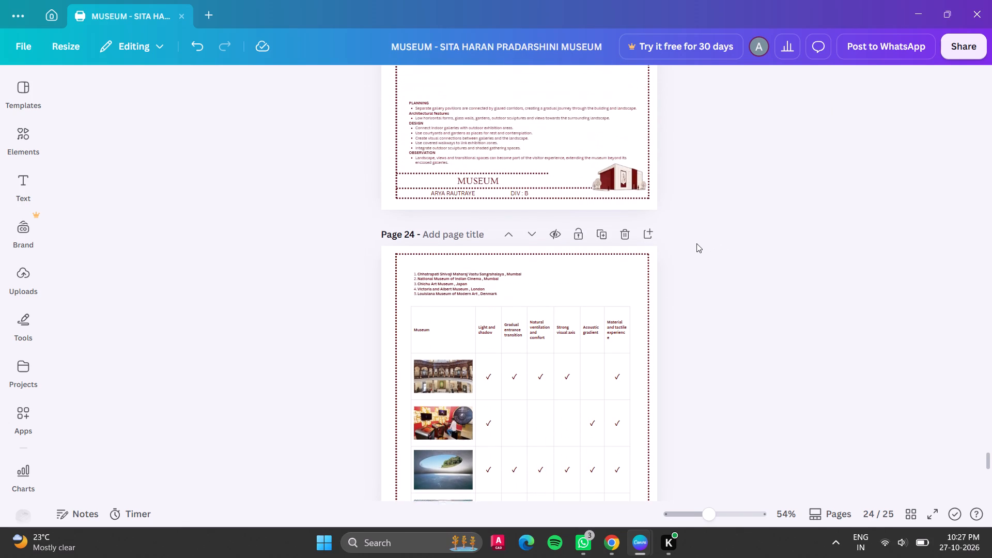
{"action": "scroll", "coordinate": [696, 243], "scroll_direction": "up", "scroll_amount": 9}
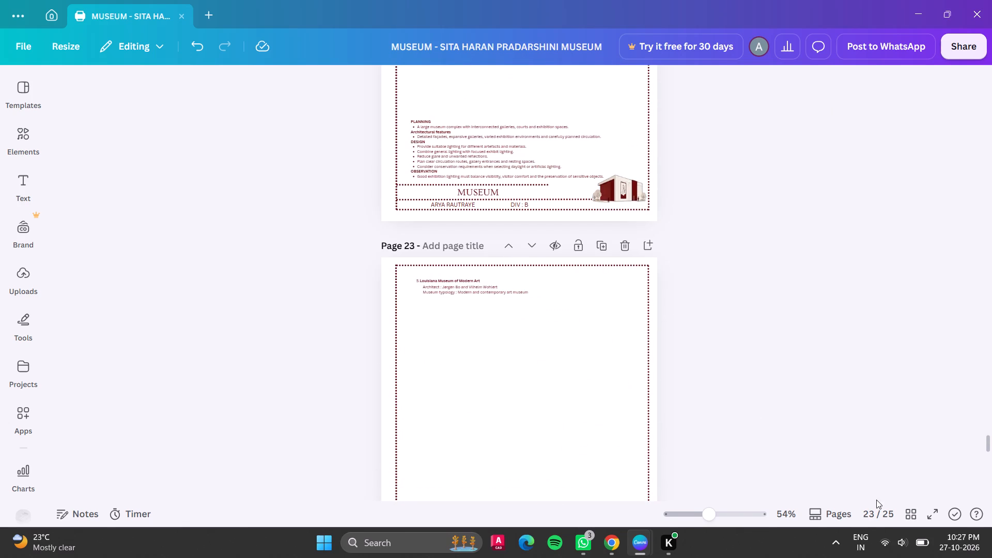
{"action": "left_click", "coordinate": [877, 512]}
{"action": "left_click", "coordinate": [881, 481]}
{"action": "scroll", "coordinate": [755, 373], "scroll_direction": "down", "scroll_amount": 5}
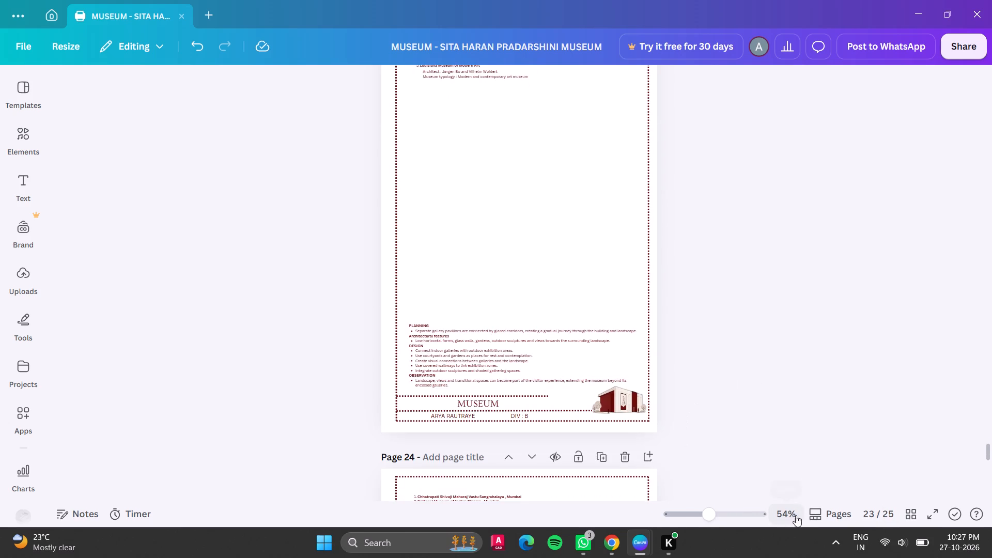
{"action": "left_click", "coordinate": [809, 510]}
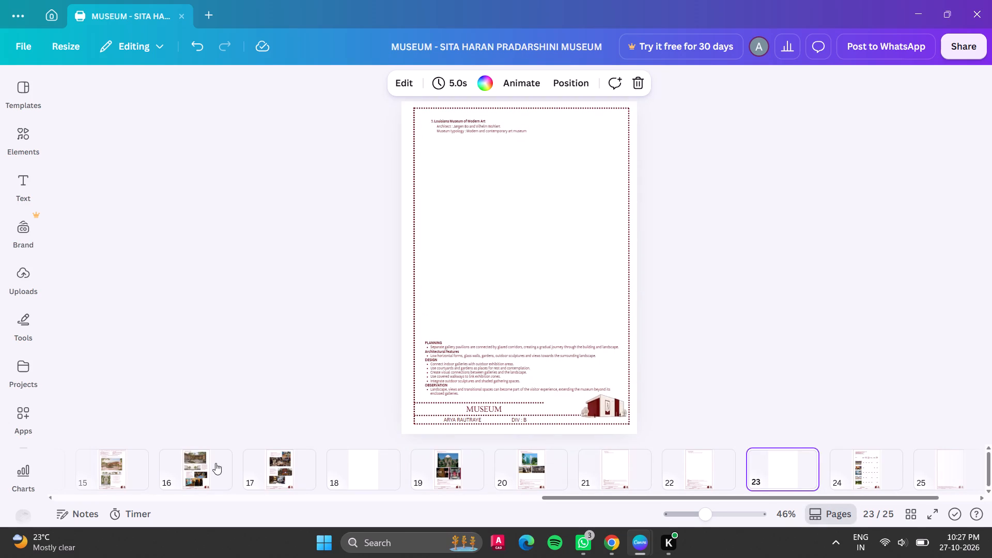
{"action": "left_click", "coordinate": [884, 474]}
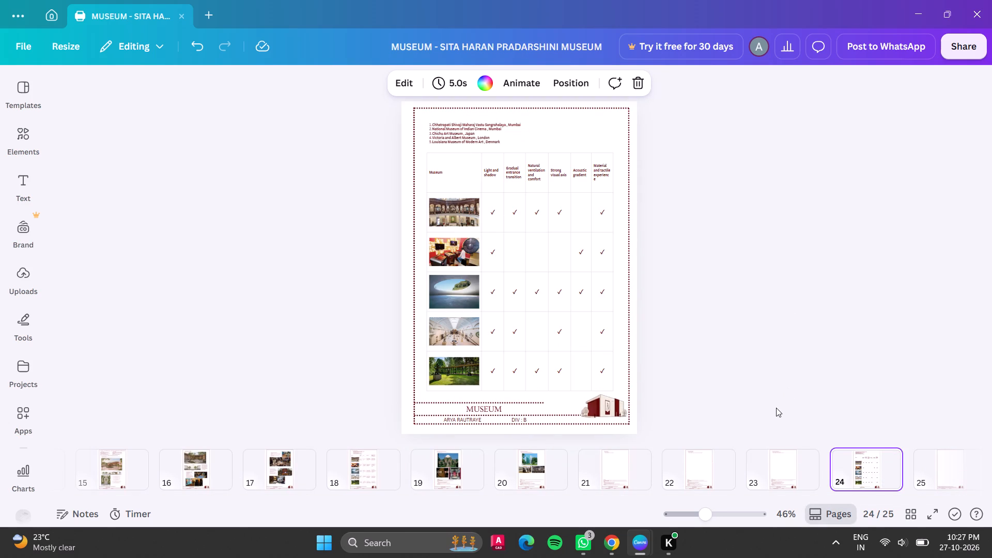
{"action": "key", "text": "Left"}
{"action": "left_click", "coordinate": [882, 481]}
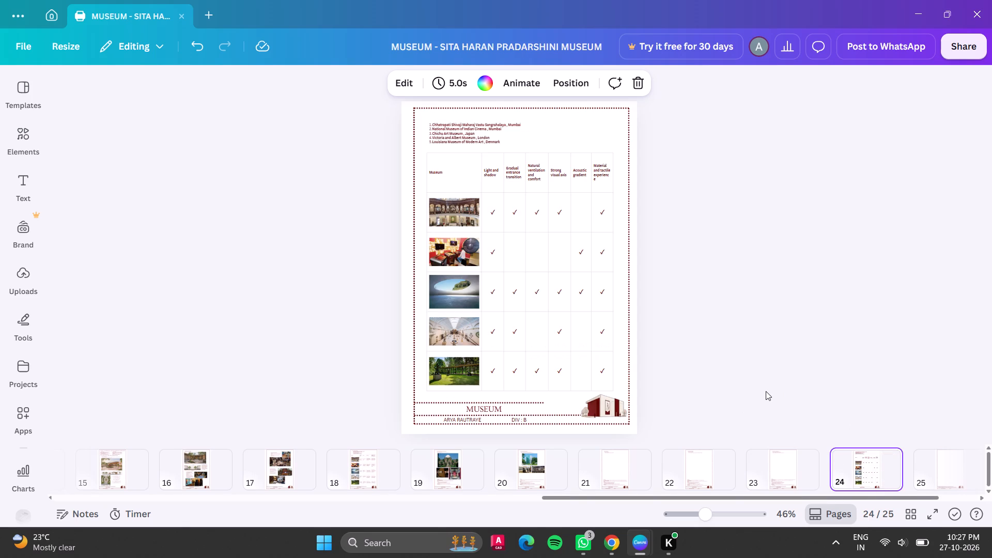
{"action": "key", "text": "Left"}
{"action": "key", "text": "Left"}
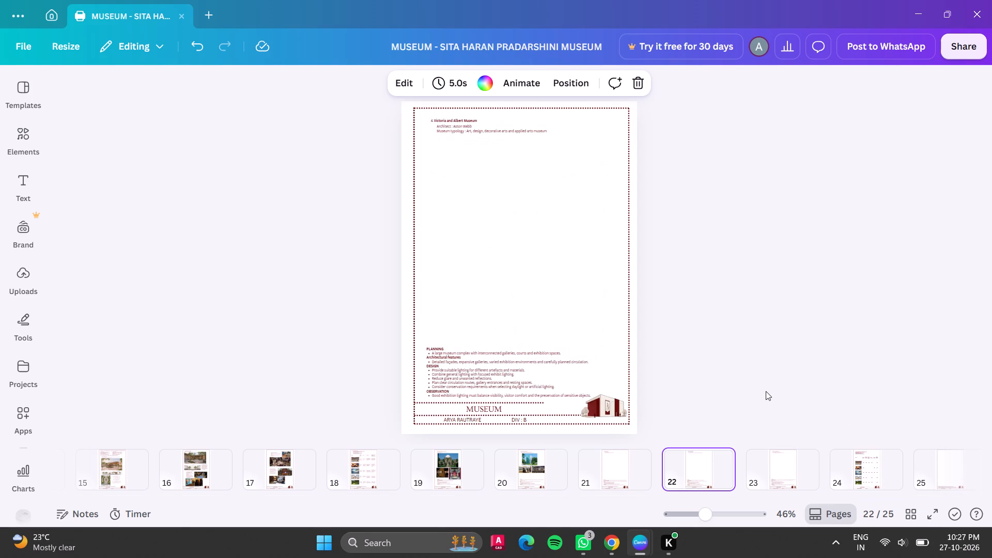
{"action": "key", "text": "Left"}
{"action": "key", "text": "Left"}
{"action": "key", "text": "Left"}
{"action": "key", "text": "Left"}
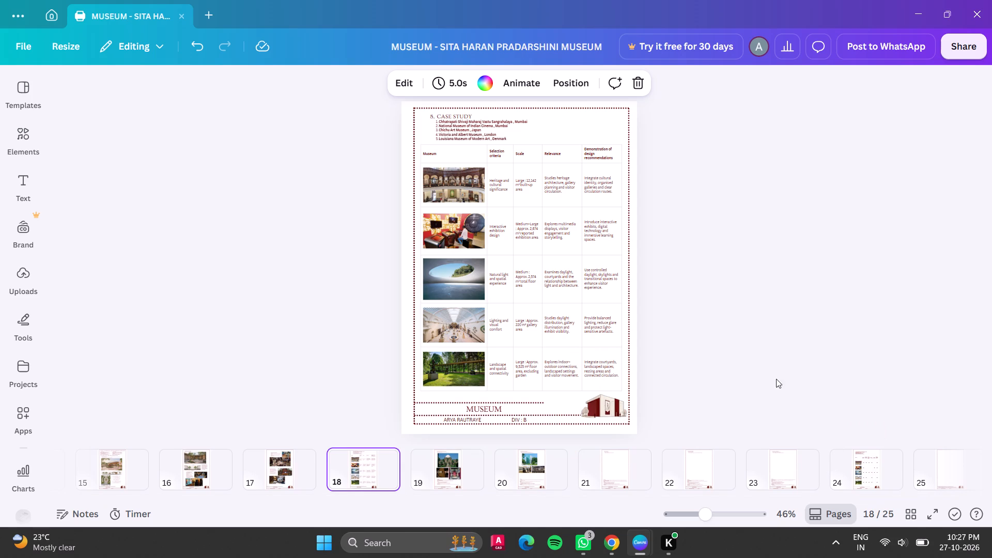
{"action": "left_click", "coordinate": [771, 362]}
{"action": "left_click", "coordinate": [843, 511]}
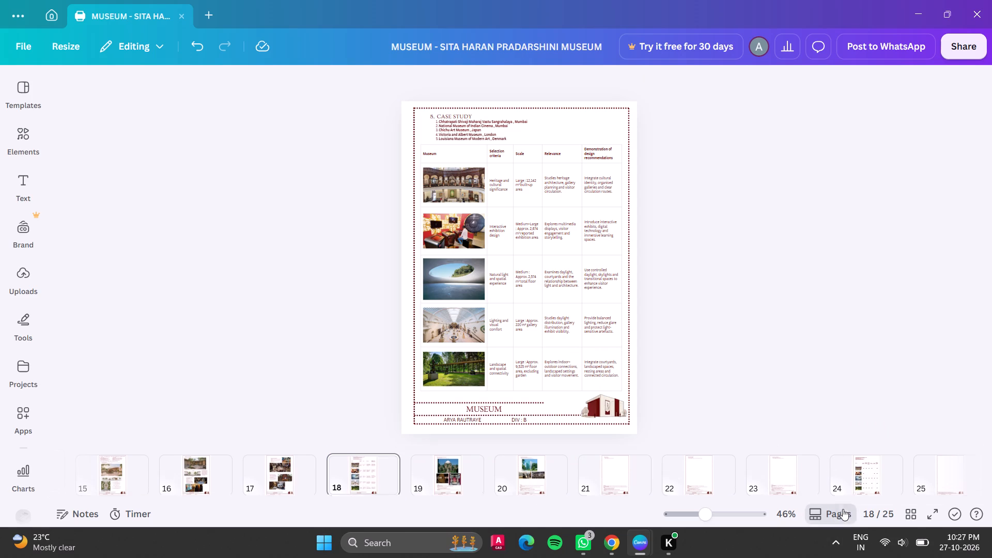
{"action": "scroll", "coordinate": [724, 246], "scroll_direction": "up", "scroll_amount": 5}
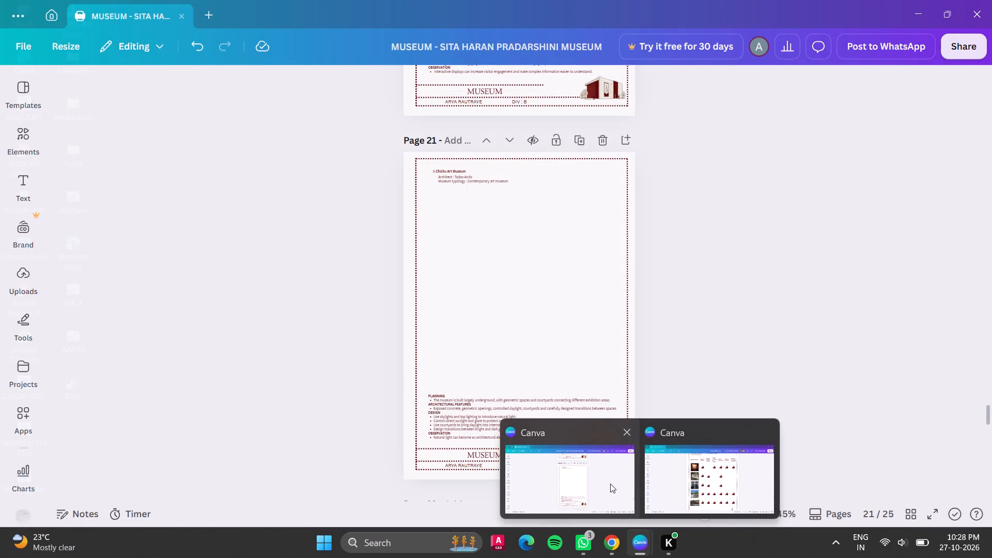
Switch to the COLOUR PALETTE design and examine the church case studies criteria table on page 39.
{"action": "left_click", "coordinate": [751, 484]}
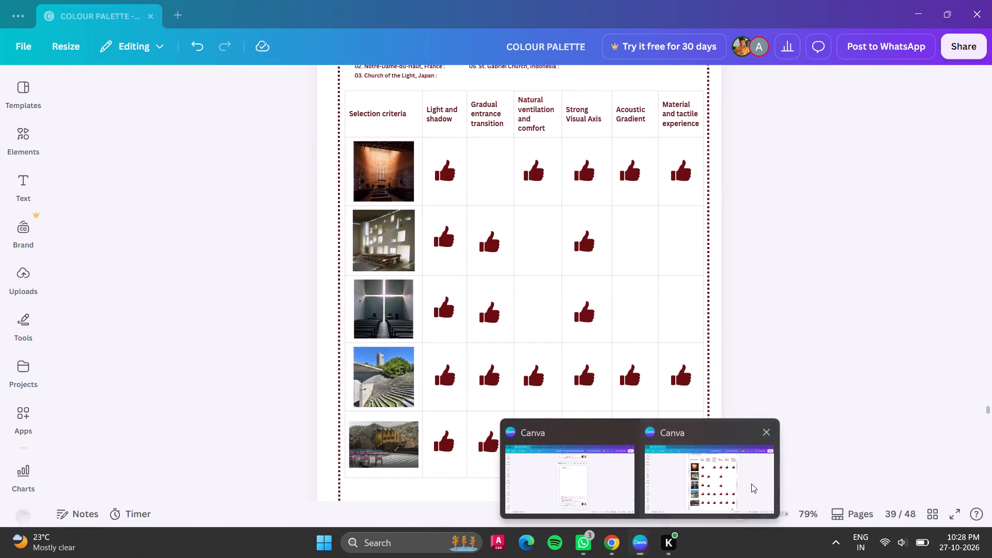
{"action": "scroll", "coordinate": [802, 420], "scroll_direction": "up", "scroll_amount": 1}
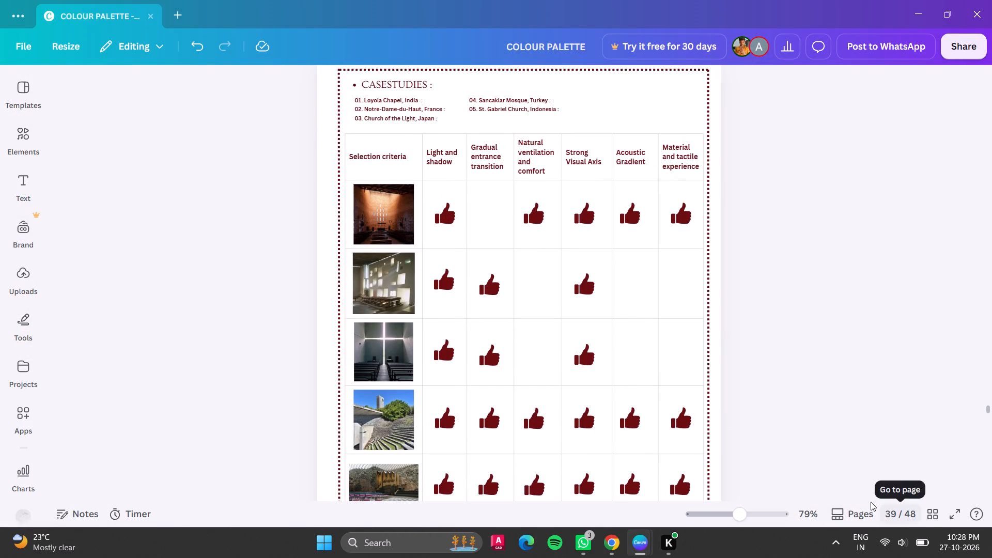
{"action": "left_click", "coordinate": [905, 519]}
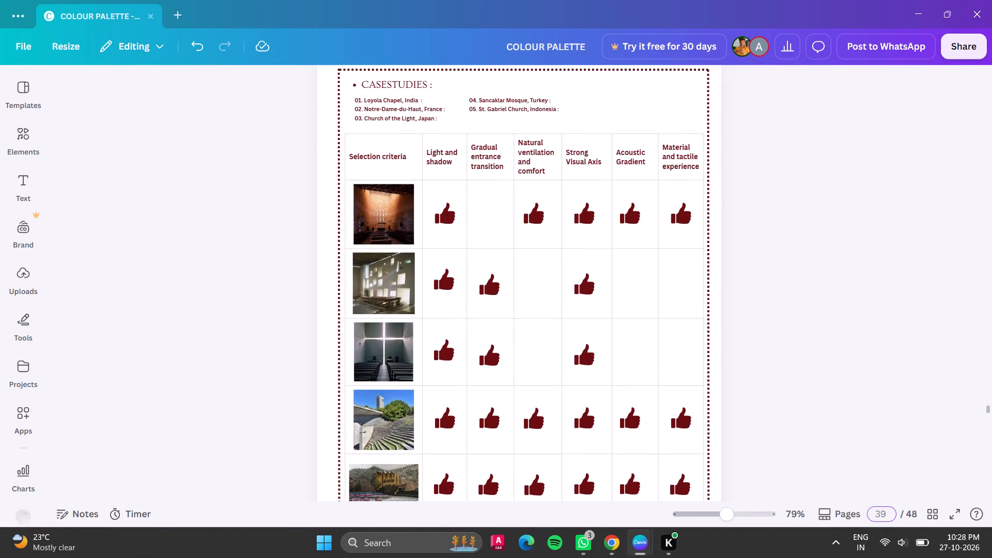
{"action": "left_click", "coordinate": [910, 490]}
{"action": "left_click", "coordinate": [858, 516]}
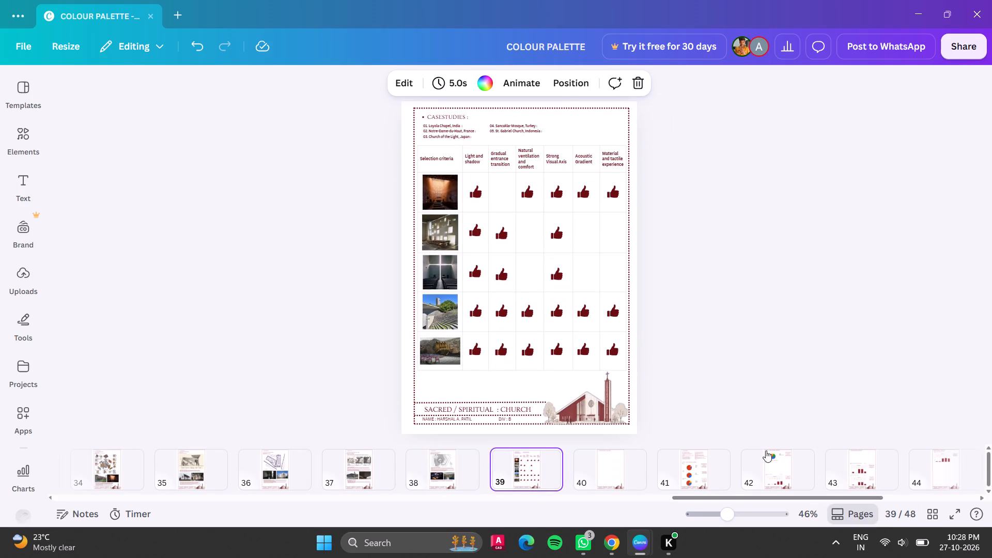
{"action": "left_click", "coordinate": [814, 270]}
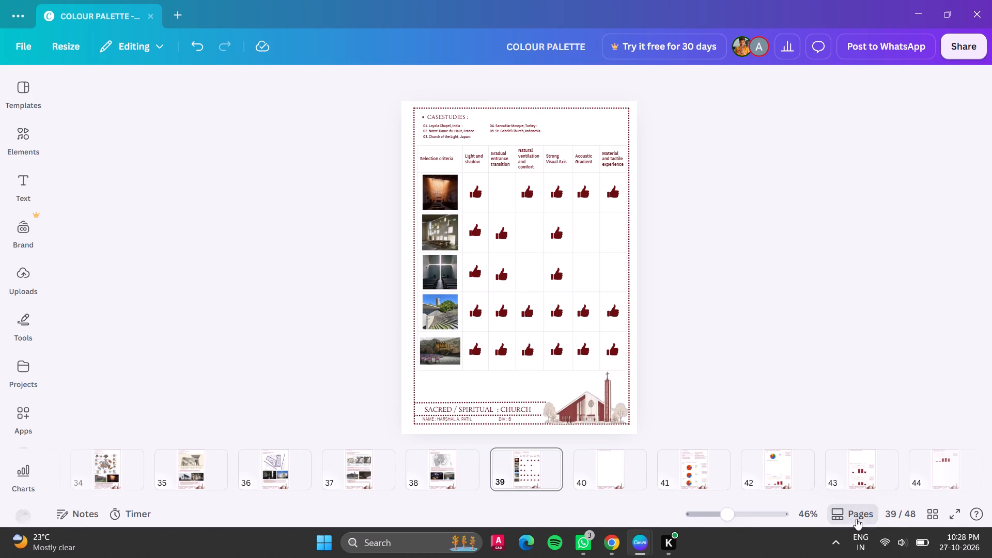
{"action": "left_click", "coordinate": [856, 517]}
Examine the church Design Recommendations boards on pages 47 and 48 of the COLOUR PALETTE design up close.
{"action": "scroll", "coordinate": [709, 357], "scroll_direction": "up", "scroll_amount": 4}
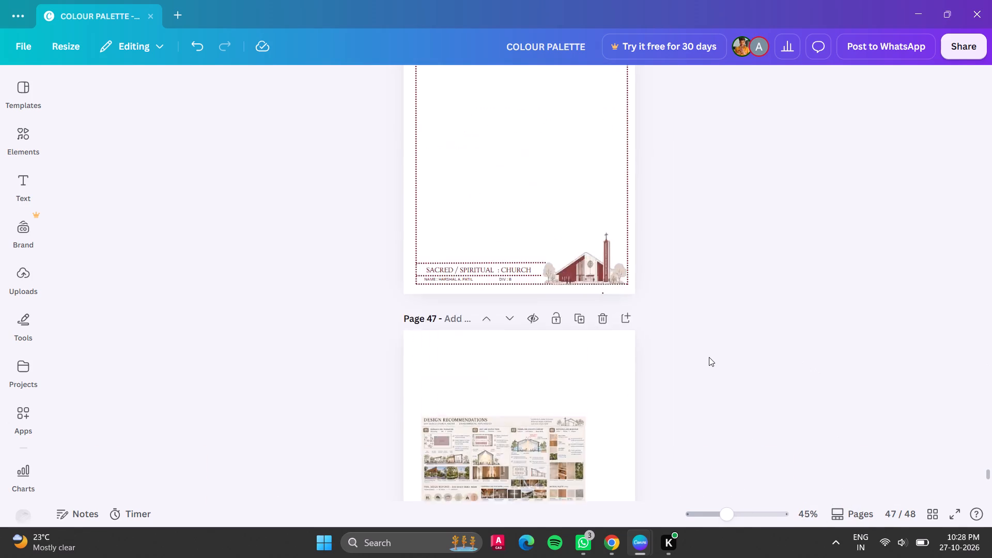
{"action": "scroll", "coordinate": [709, 357], "scroll_direction": "up", "scroll_amount": 1}
{"action": "scroll", "coordinate": [709, 357], "scroll_direction": "down", "scroll_amount": 5}
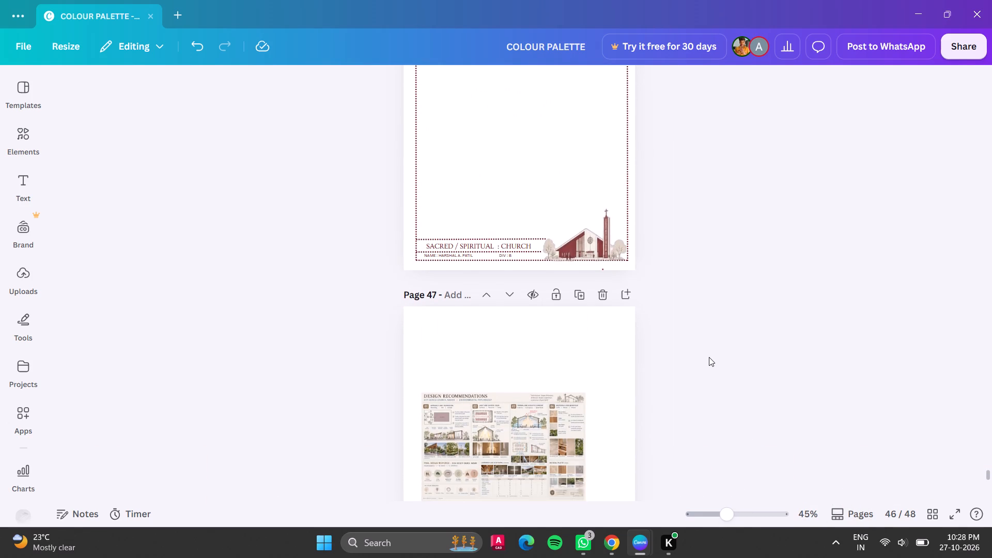
{"action": "scroll", "coordinate": [709, 357], "scroll_direction": "up", "scroll_amount": 5}
{"action": "scroll", "coordinate": [709, 357], "scroll_direction": "down", "scroll_amount": 5}
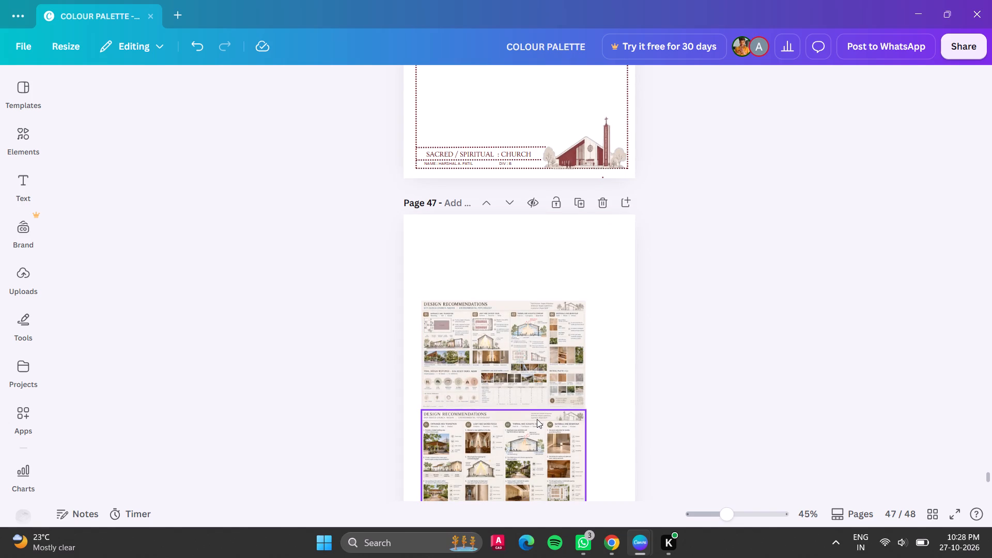
{"action": "left_click_drag", "start_coordinate": [726, 520], "coordinate": [751, 510]}
{"action": "scroll", "coordinate": [586, 393], "scroll_direction": "down", "scroll_amount": 4}
{"action": "scroll", "coordinate": [510, 332], "scroll_direction": "down", "scroll_amount": 2}
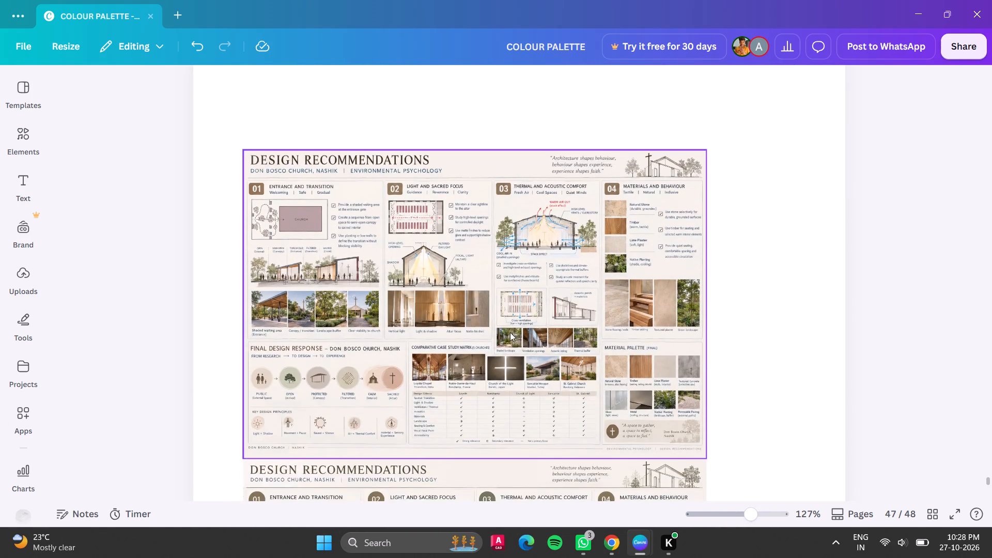
{"action": "scroll", "coordinate": [510, 332], "scroll_direction": "down", "scroll_amount": 2}
{"action": "scroll", "coordinate": [422, 331], "scroll_direction": "down", "scroll_amount": 6}
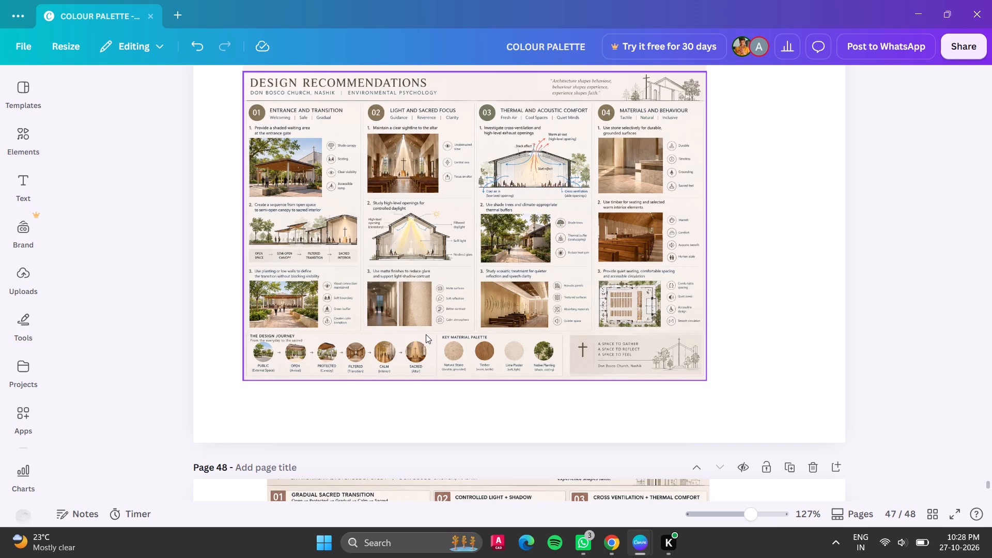
{"action": "scroll", "coordinate": [427, 336], "scroll_direction": "down", "scroll_amount": 6}
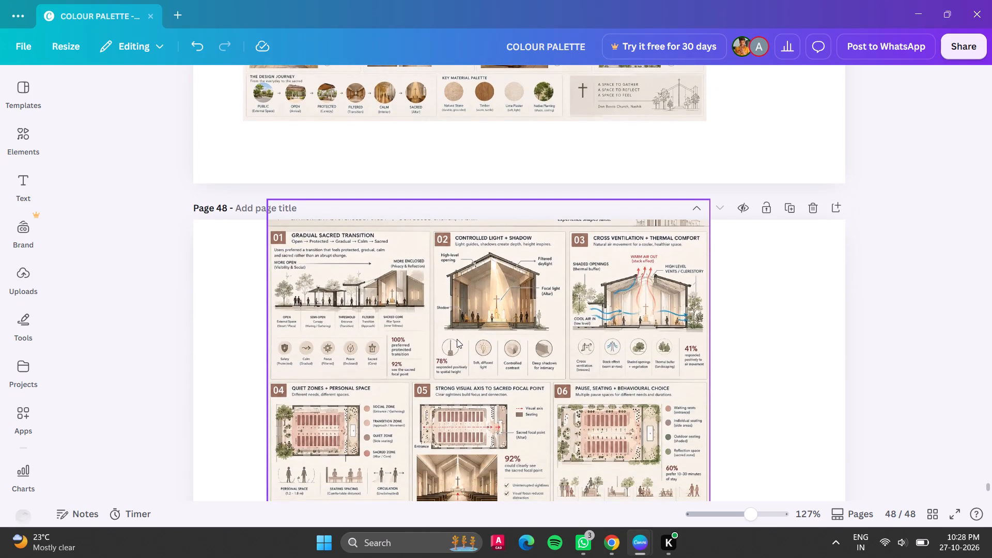
{"action": "scroll", "coordinate": [408, 261], "scroll_direction": "down", "scroll_amount": 2}
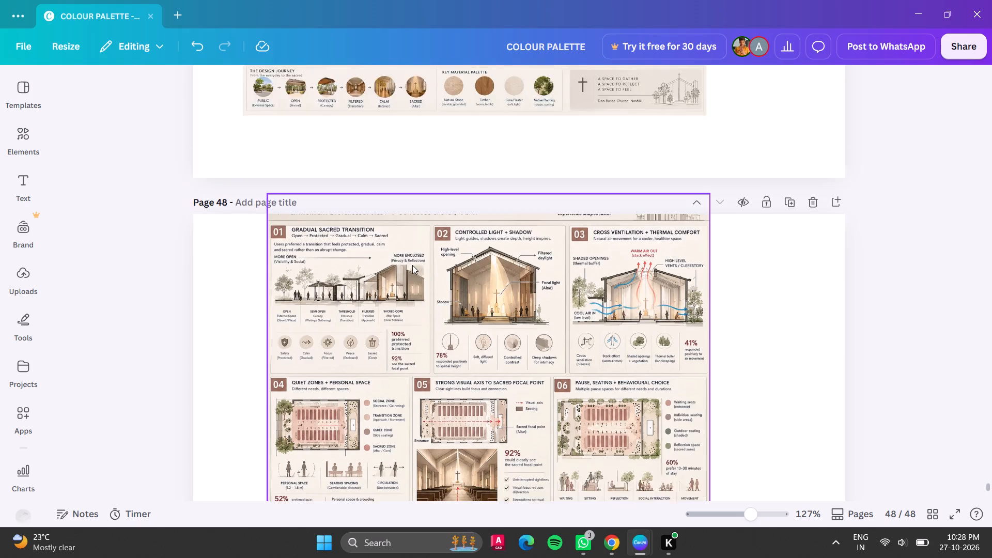
{"action": "scroll", "coordinate": [412, 265], "scroll_direction": "down", "scroll_amount": 3}
{"action": "scroll", "coordinate": [535, 340], "scroll_direction": "down", "scroll_amount": 5}
{"action": "scroll", "coordinate": [511, 305], "scroll_direction": "down", "scroll_amount": 3}
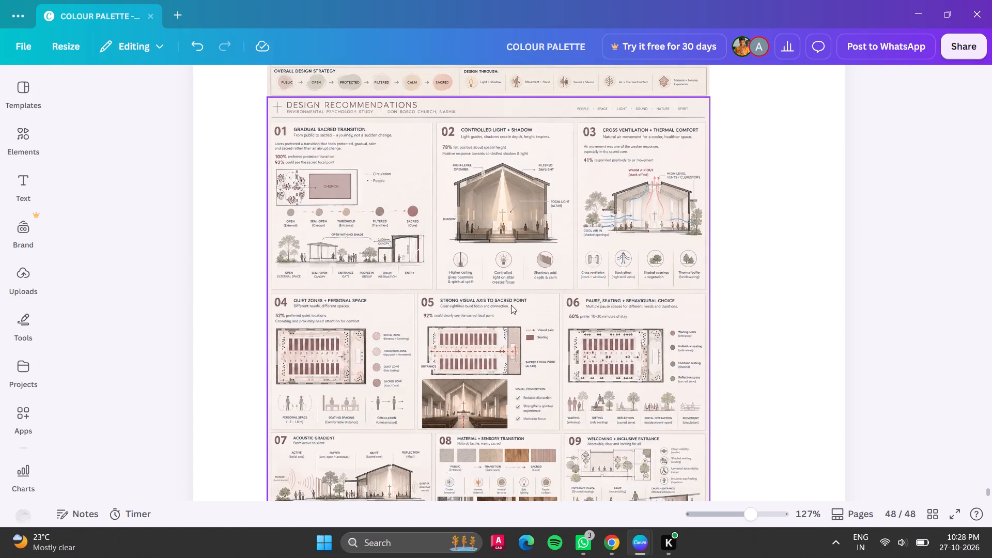
{"action": "scroll", "coordinate": [449, 295], "scroll_direction": "up", "scroll_amount": 1}
{"action": "scroll", "coordinate": [454, 290], "scroll_direction": "down", "scroll_amount": 5}
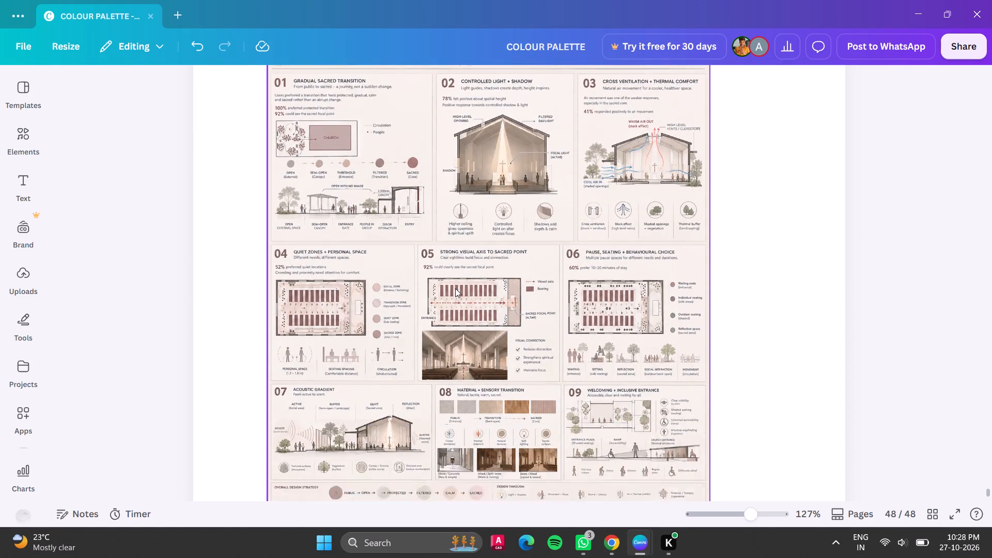
{"action": "scroll", "coordinate": [457, 283], "scroll_direction": "down", "scroll_amount": 4}
{"action": "scroll", "coordinate": [457, 283], "scroll_direction": "up", "scroll_amount": 14}
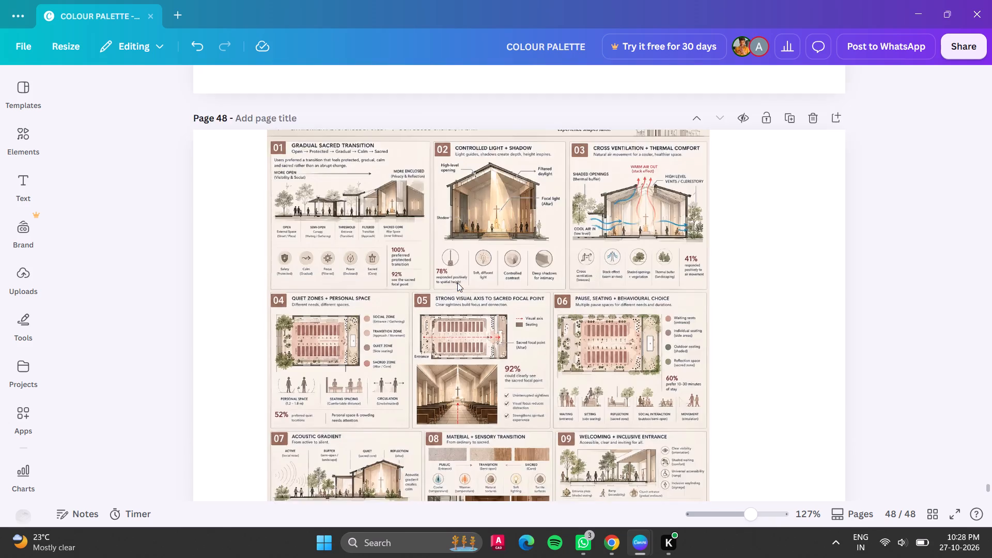
{"action": "scroll", "coordinate": [457, 283], "scroll_direction": "up", "scroll_amount": 20}
{"action": "scroll", "coordinate": [457, 283], "scroll_direction": "up", "scroll_amount": 17}
{"action": "scroll", "coordinate": [457, 283], "scroll_direction": "up", "scroll_amount": 9}
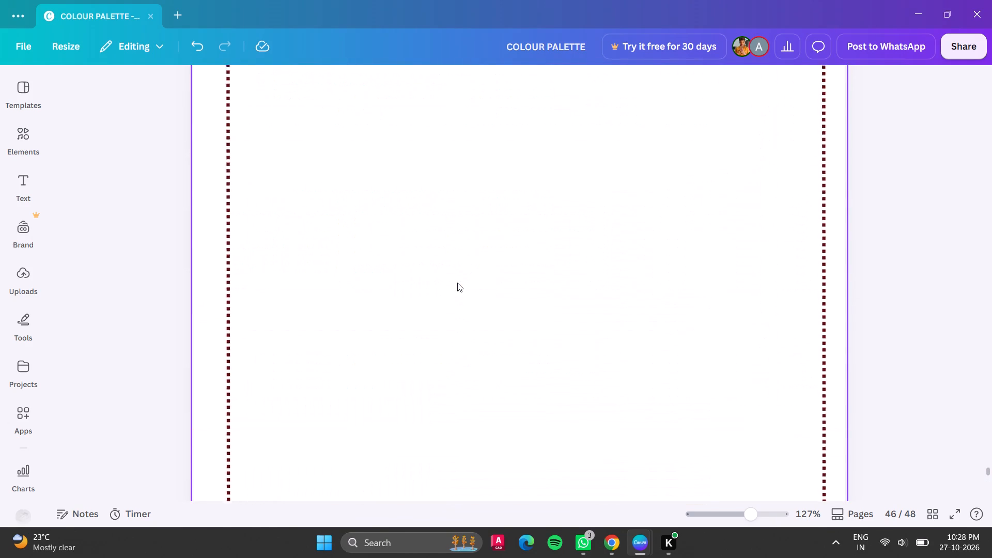
{"action": "scroll", "coordinate": [457, 283], "scroll_direction": "up", "scroll_amount": 15}
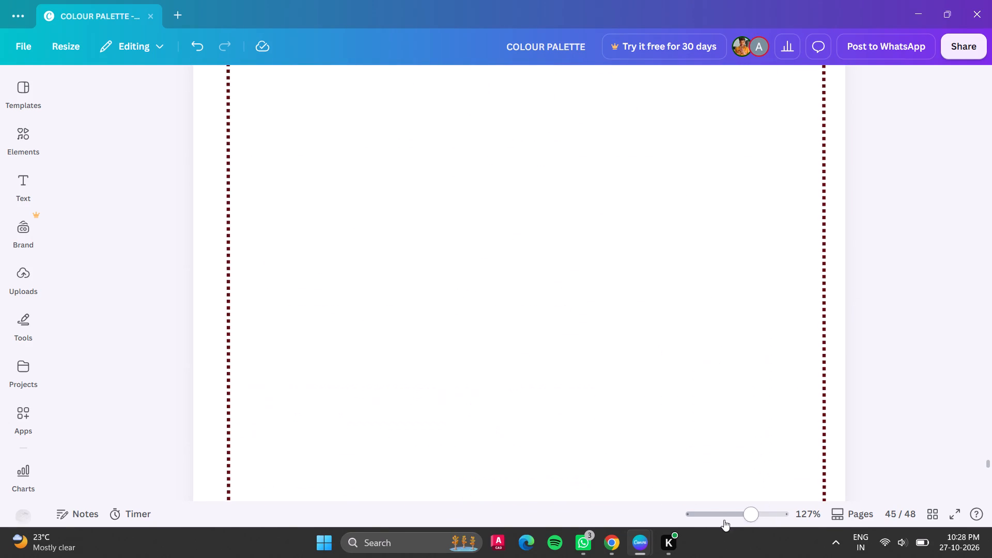